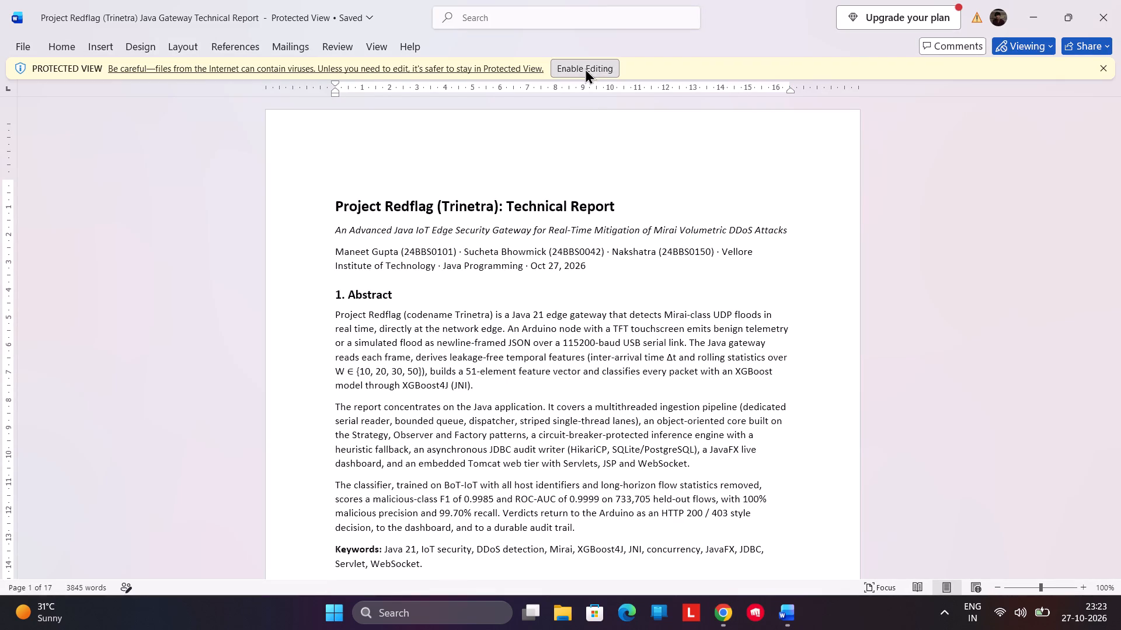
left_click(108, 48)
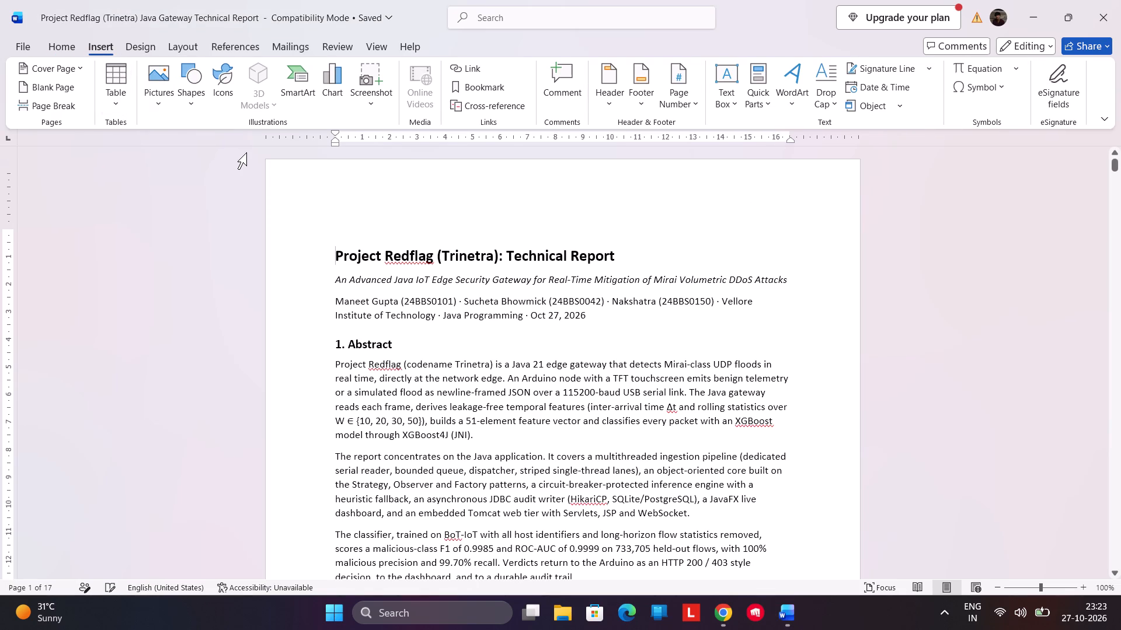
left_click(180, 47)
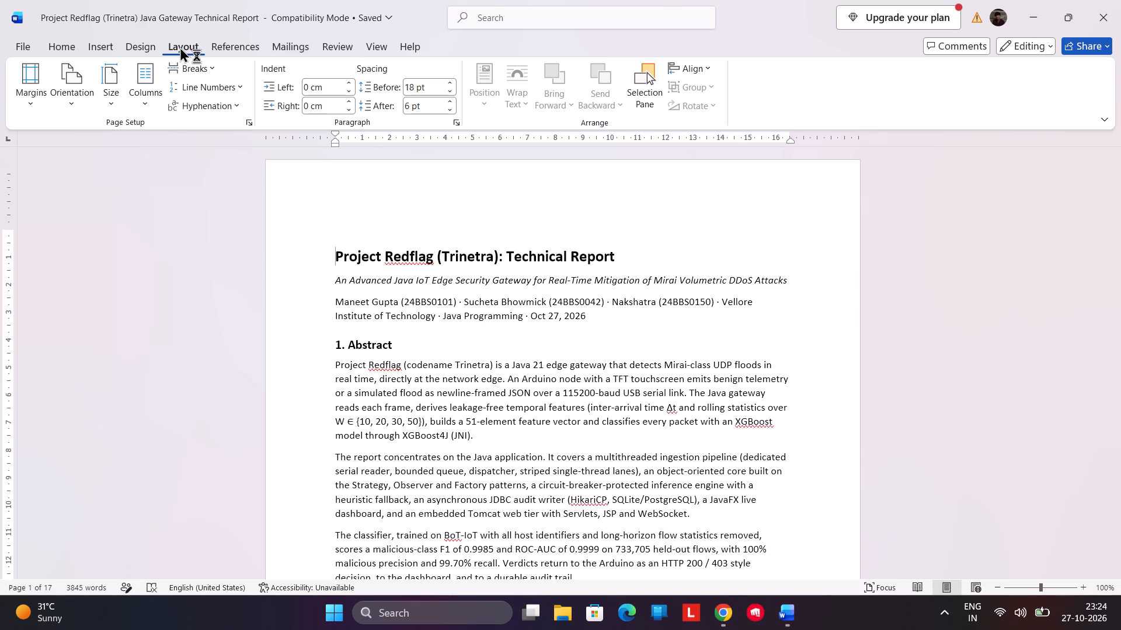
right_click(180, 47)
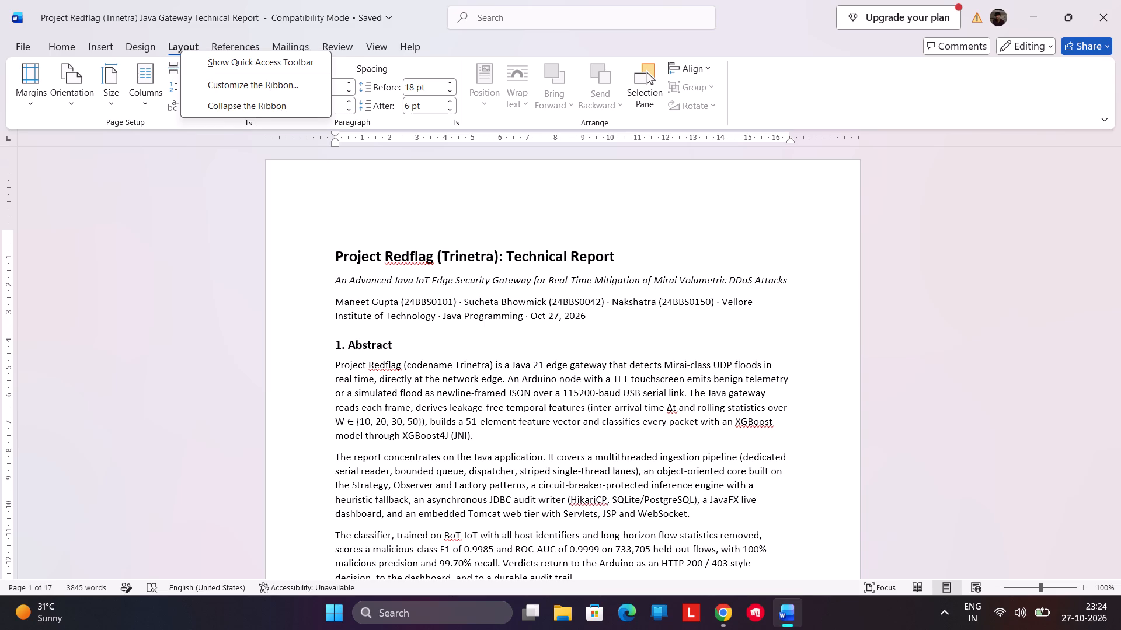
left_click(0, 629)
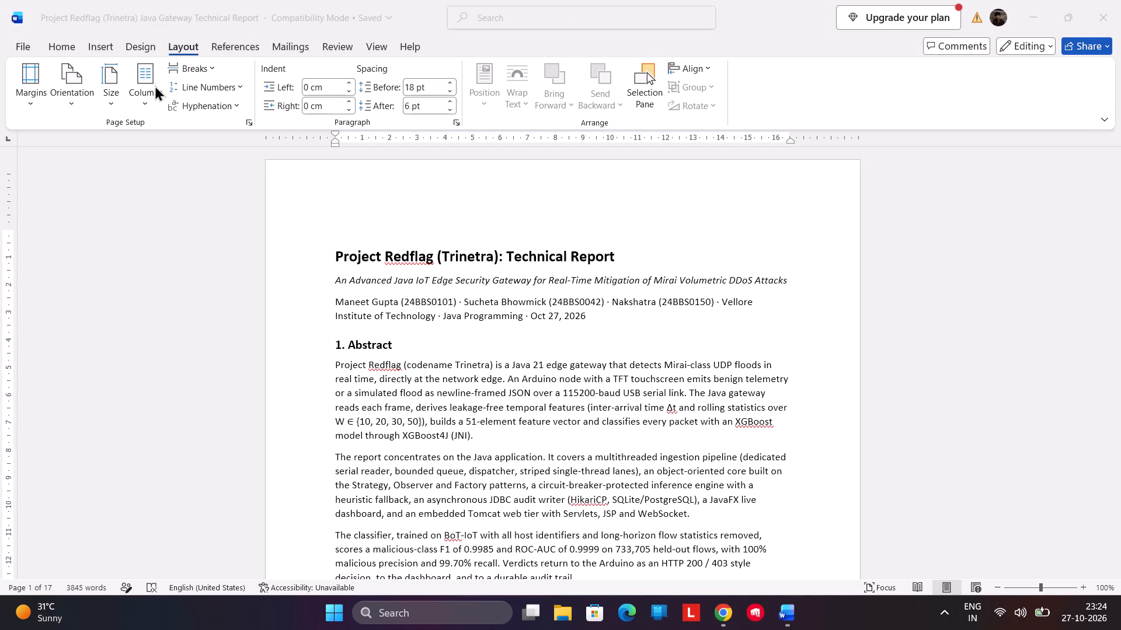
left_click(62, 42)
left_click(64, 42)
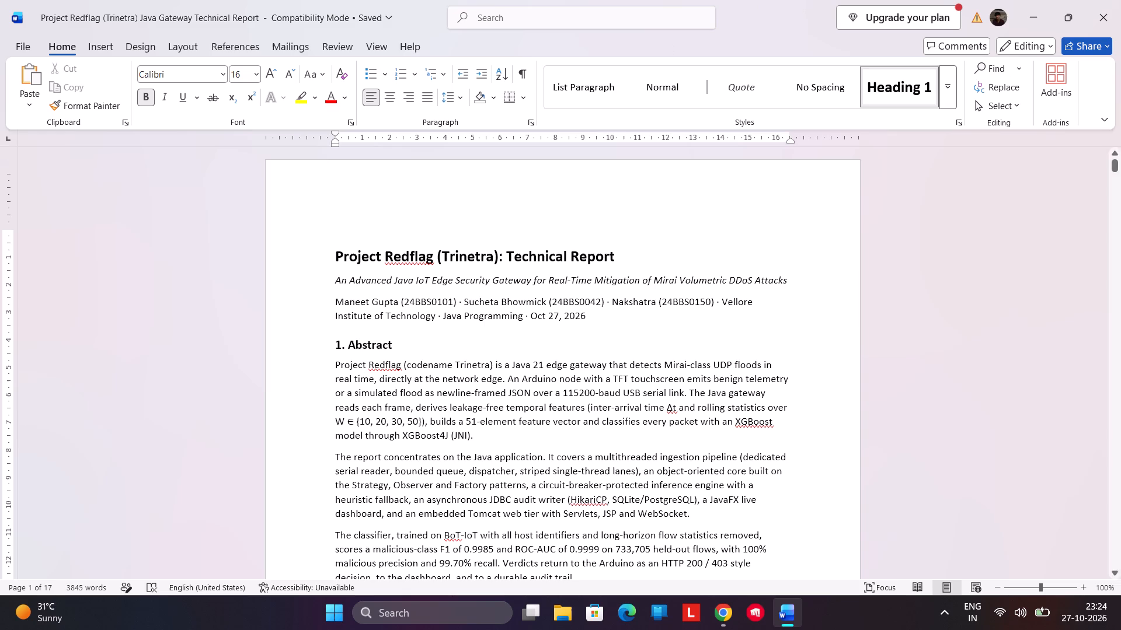
Add a page border with a thick-and-thin double-line style to the whole document.
left_click(138, 51)
left_click(1028, 93)
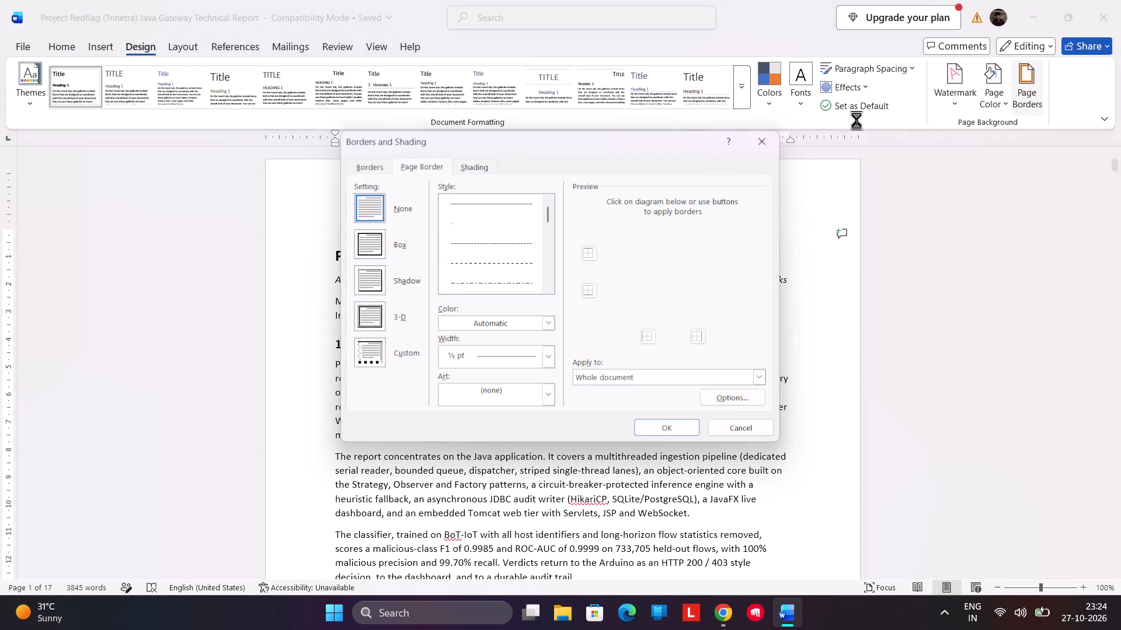
scroll(489, 237, "down", 2)
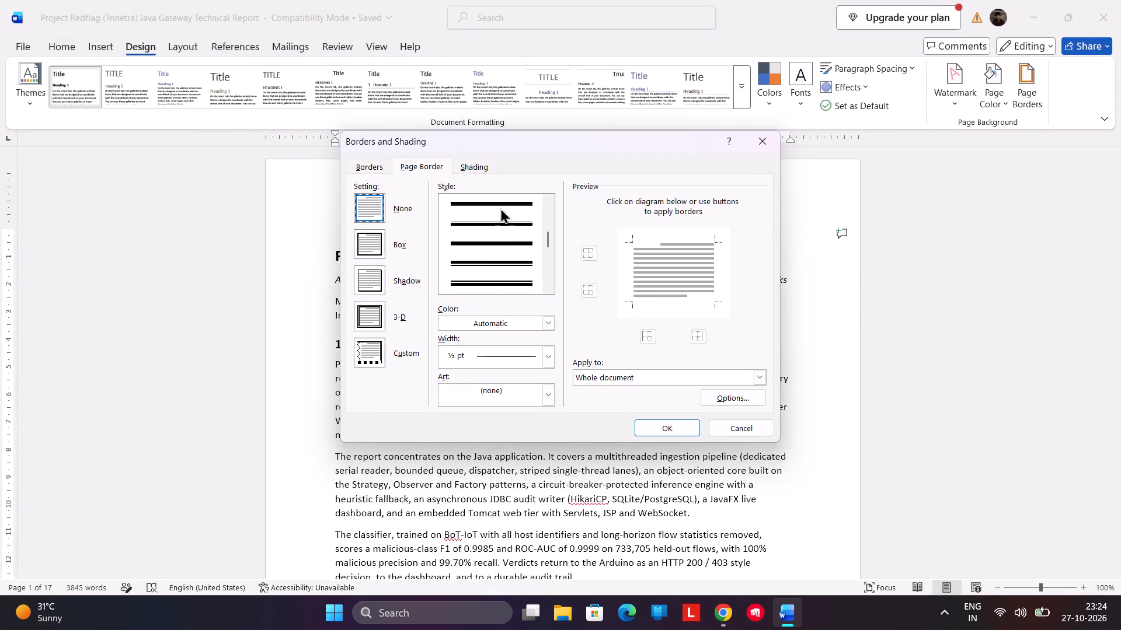
left_click(500, 205)
left_click(666, 422)
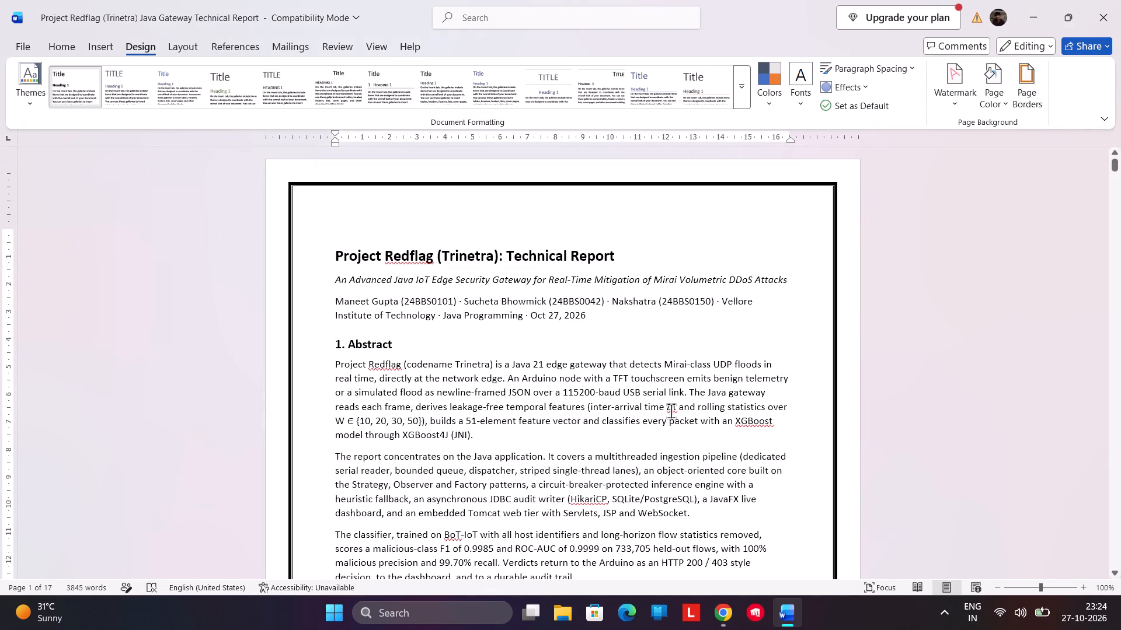
Set the document's page margins to the Narrow preset of 1.27 cm on all sides.
left_click(184, 44)
left_click(33, 103)
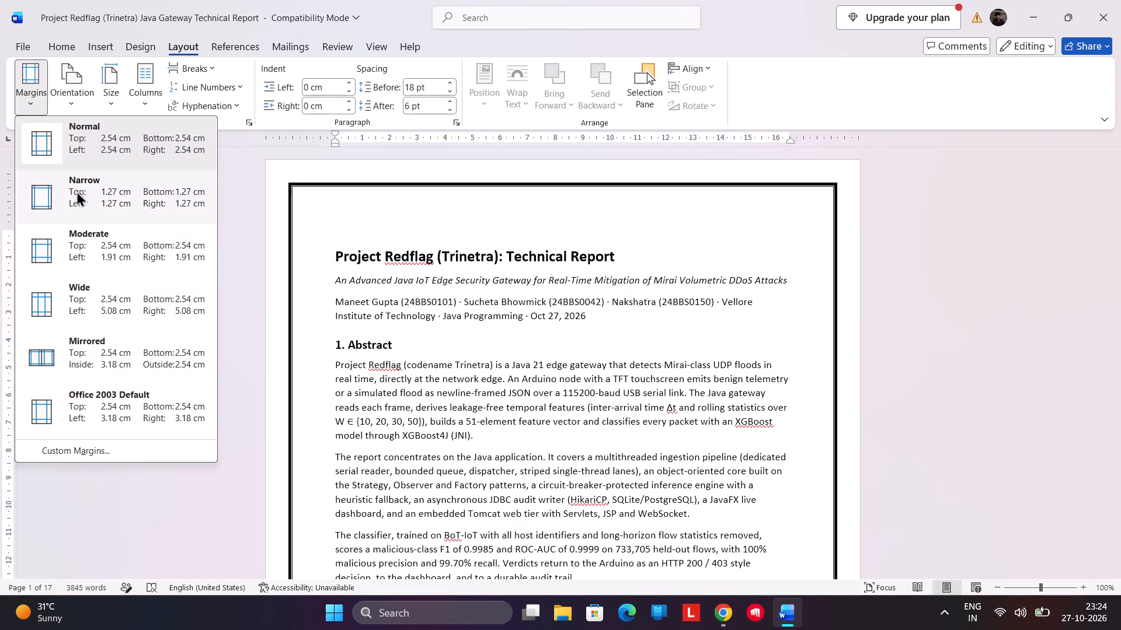
left_click(77, 191)
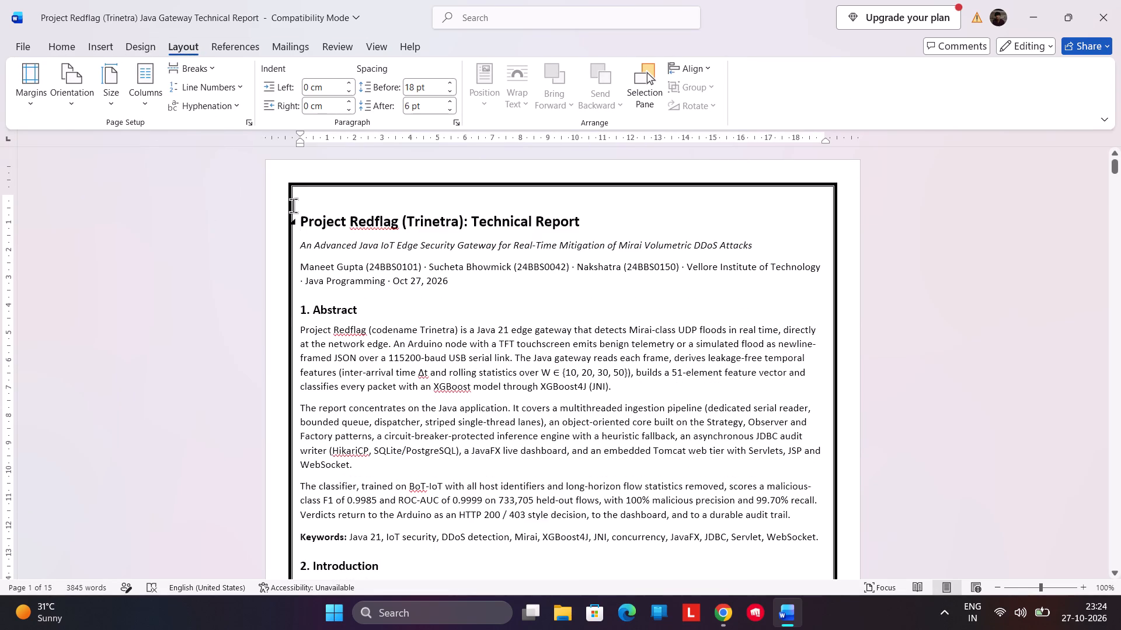
Delete the report title, subtitle and author/date lines above the "1. Abstract" heading.
left_click_drag(296, 213, 453, 277)
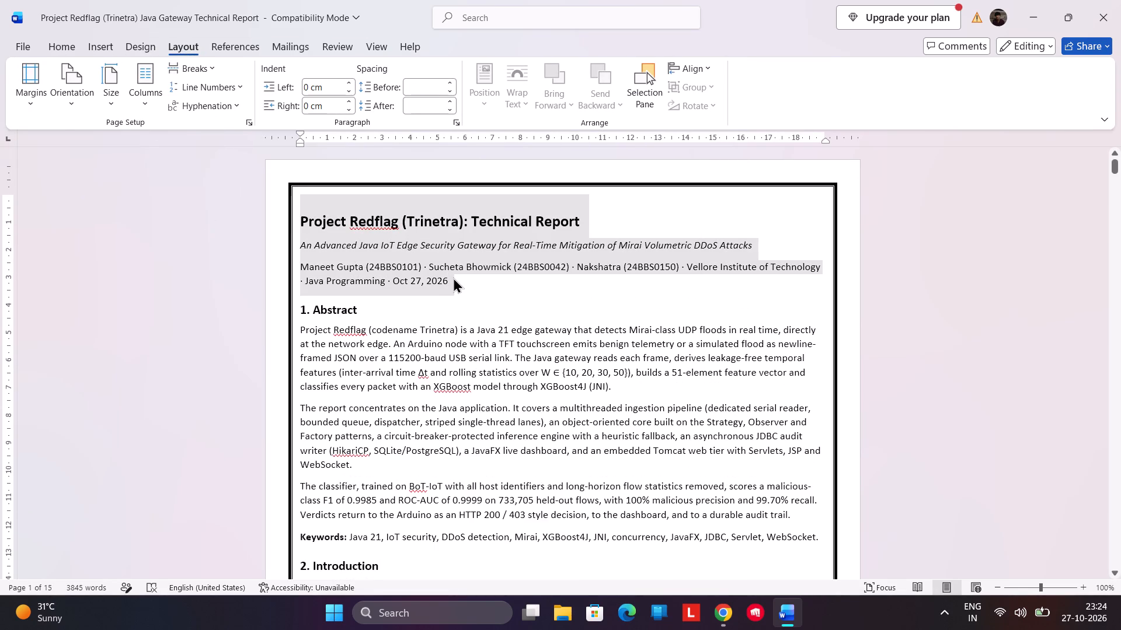
key("ctrl+b")
key("ctrl+b")
key("BackSpace")
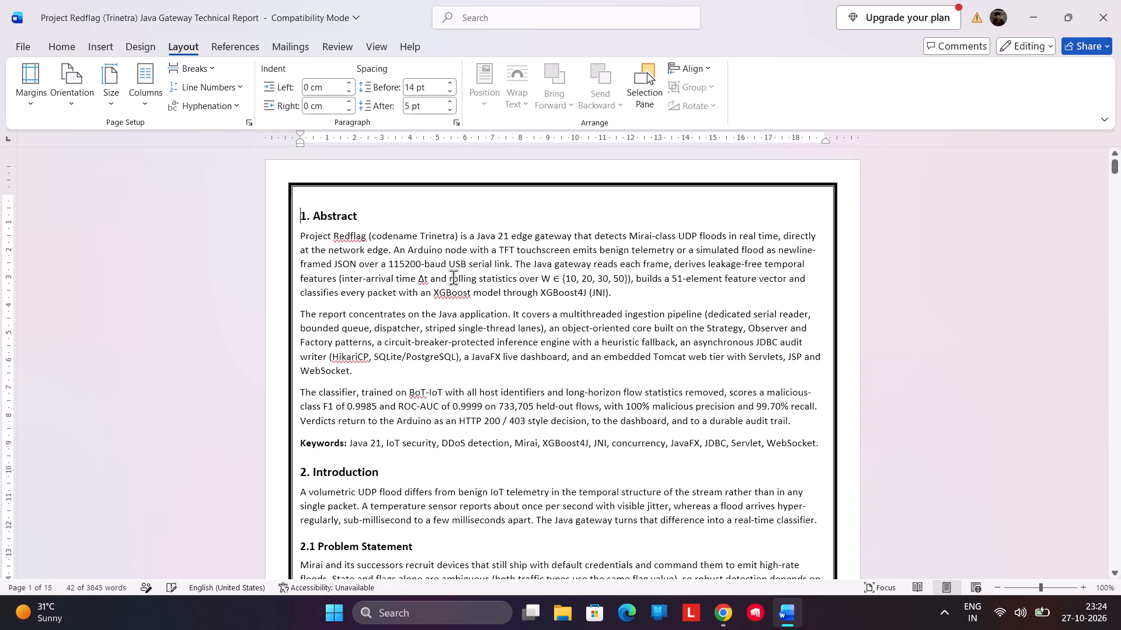
Enlarge the "1. Abstract" heading's font to more than twice its size.
left_click_drag(298, 211, 365, 213)
key("ctrl+backslash")
key("ctrl+backslash")
key("ctrl+backslash")
key("ctrl+backslash")
key("ctrl+backslash")
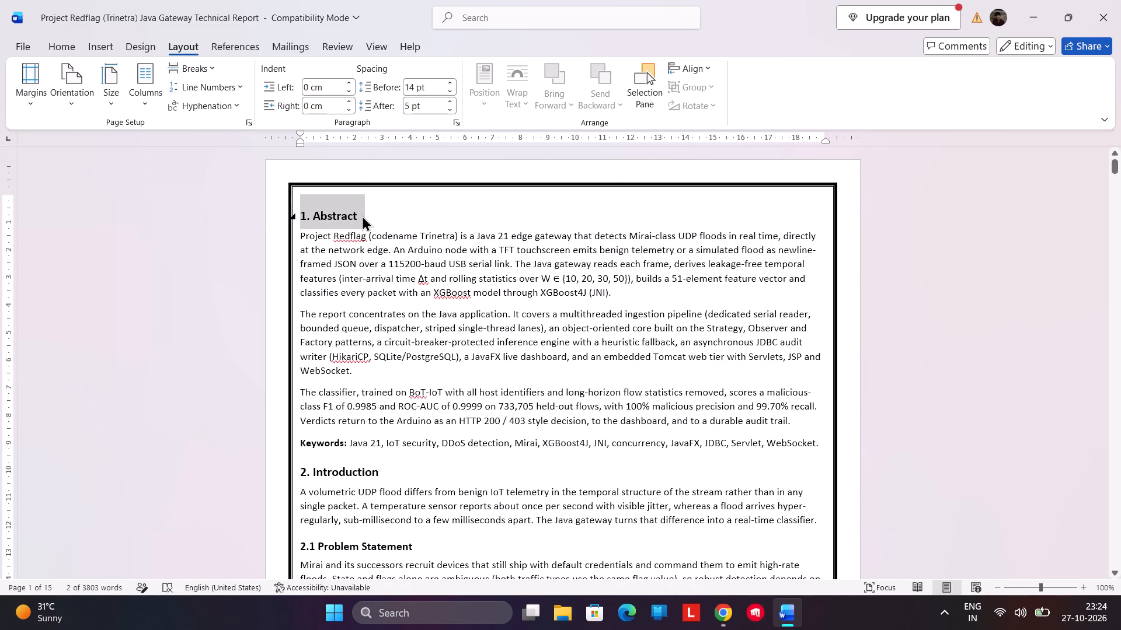
key("ctrl+bracketright")
key("ctrl+bracketright")
key("ctrl+bracketright")
key("ctrl+bracketright")
key("ctrl+bracketright")
key("ctrl+bracketright")
key("ctrl+bracketright")
key("ctrl+bracketright")
key("ctrl+bracketright")
key("ctrl+bracketright")
key("ctrl+bracketright")
key("ctrl+bracketright")
key("ctrl+bracketright")
key("ctrl+bracketright")
key("ctrl+bracketright")
key("ctrl+bracketright")
key("ctrl+bracketright")
key("ctrl+bracketright")
key("ctrl+bracketright")
key("ctrl+bracketright")
key("ctrl+bracketleft")
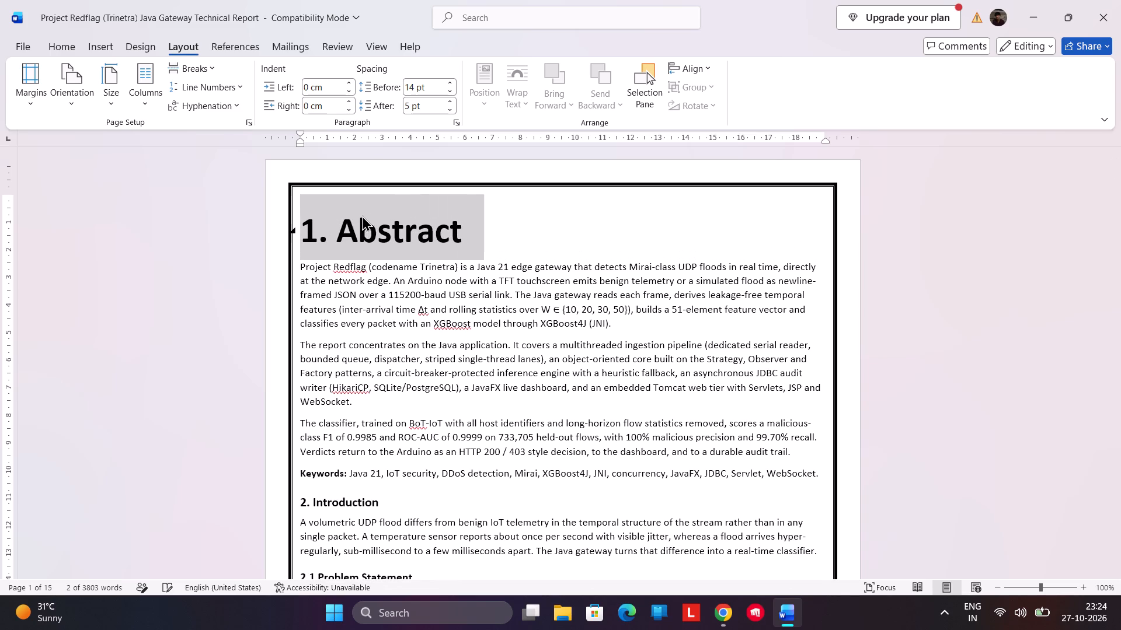
key("ctrl+bracketleft")
key("ctrl+bracketleft")
key("ctrl+bracketleft")
Copy the enlarged formatting of the "1. Abstract" heading and apply it to the "2. Introduction" heading.
key("ctrl+alt+v")
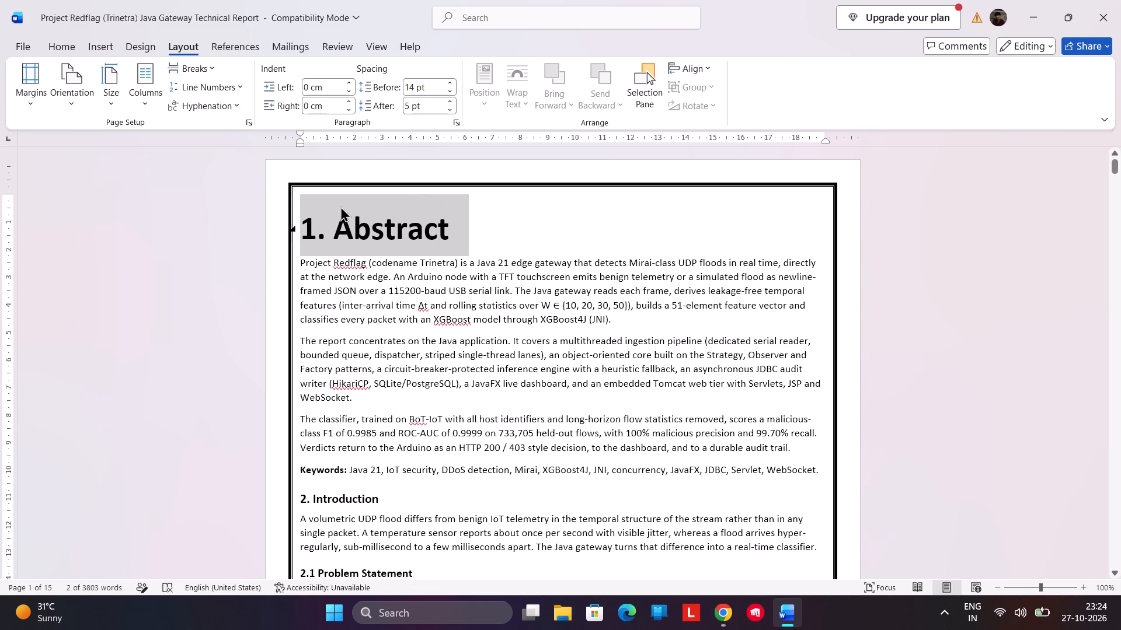
key("ctrl+alt+c")
key("ctrl+alt+c")
key("ctrl+alt+c")
scroll(370, 391, "down", 3)
triple_click(343, 356)
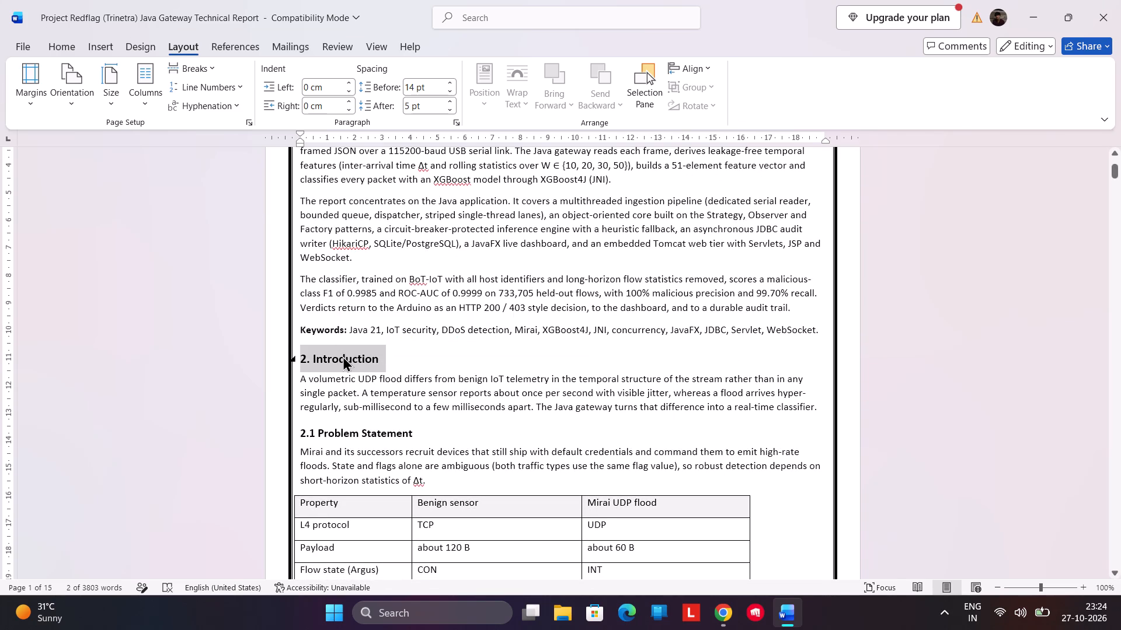
key("ctrl+alt+v")
Apply the copied large heading formatting to the "3. Project Modules (Java Gateway)" heading.
scroll(336, 444, "down", 15)
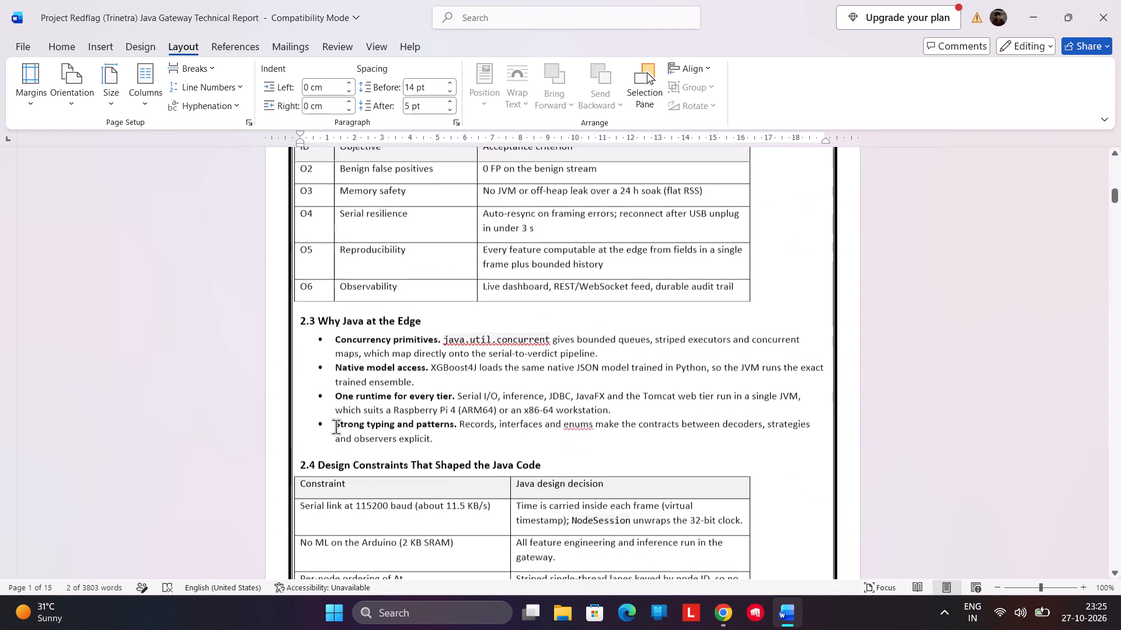
scroll(340, 367, "down", 1)
scroll(340, 367, "up", 1)
scroll(340, 367, "down", 5)
scroll(340, 370, "up", 1)
scroll(340, 370, "down", 3)
scroll(337, 372, "up", 1)
scroll(337, 372, "down", 6)
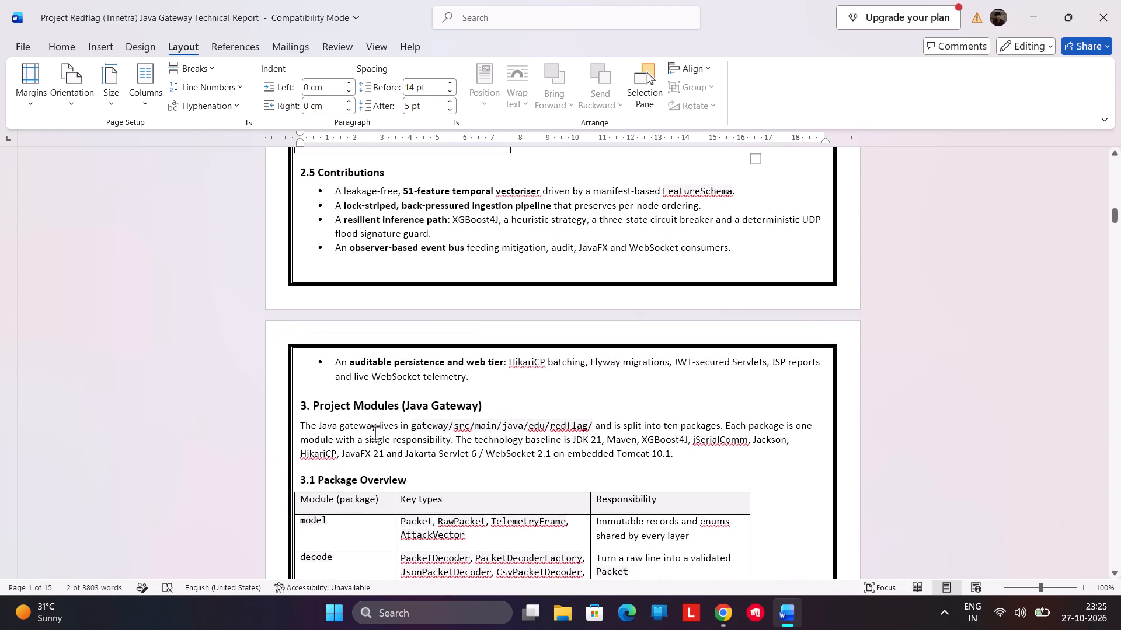
triple_click(370, 409)
key("ctrl+alt+v")
Apply the copied large heading formatting to the "4. Sample Codes (Java)" heading.
scroll(368, 408, "down", 3)
scroll(368, 408, "up", 1)
scroll(368, 408, "down", 5)
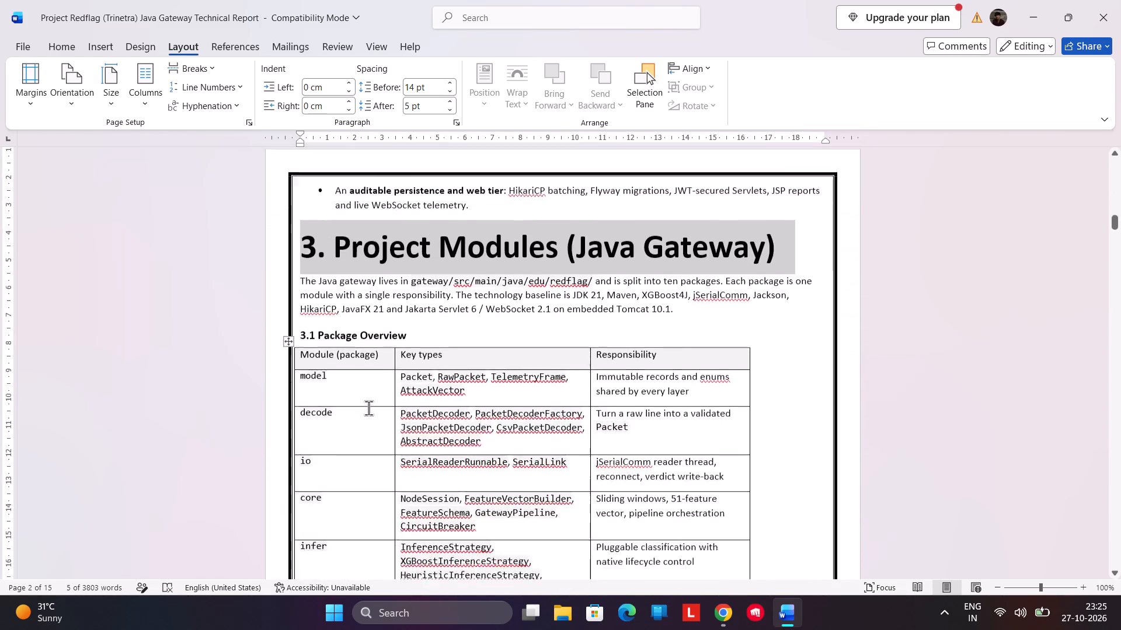
scroll(368, 408, "down", 19)
scroll(368, 401, "down", 3)
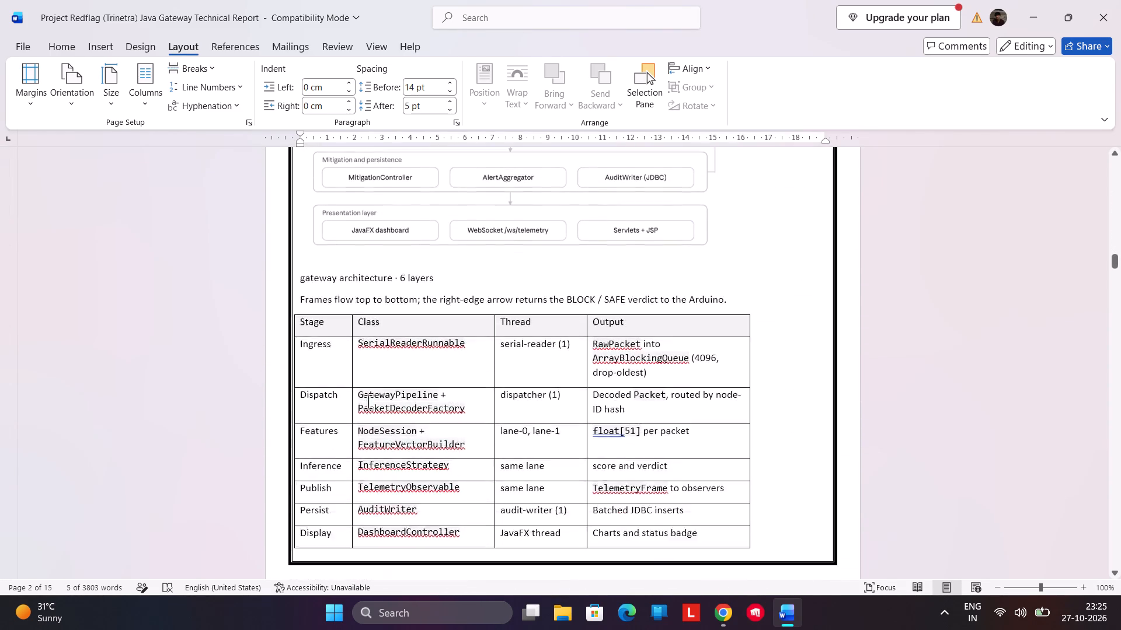
scroll(368, 401, "down", 14)
scroll(351, 381, "up", 1)
scroll(351, 381, "down", 5)
scroll(351, 381, "up", 1)
scroll(351, 381, "down", 1)
scroll(351, 381, "up", 1)
scroll(351, 381, "down", 6)
scroll(351, 381, "up", 1)
scroll(351, 381, "down", 4)
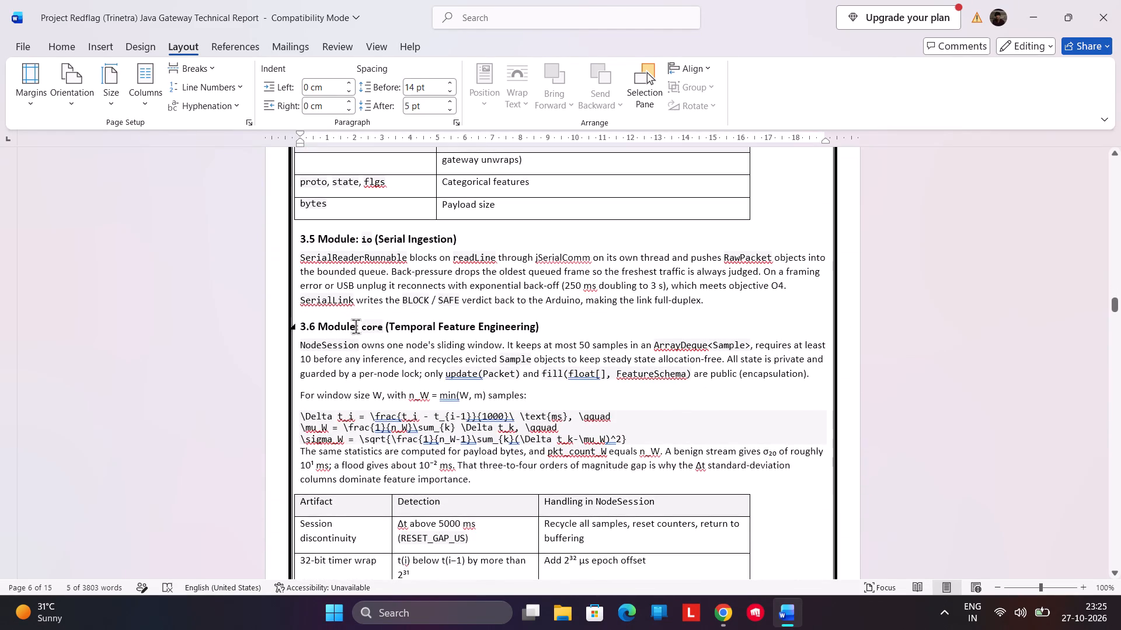
scroll(356, 324, "down", 3)
scroll(356, 325, "up", 1)
scroll(356, 325, "down", 2)
scroll(350, 407, "down", 14)
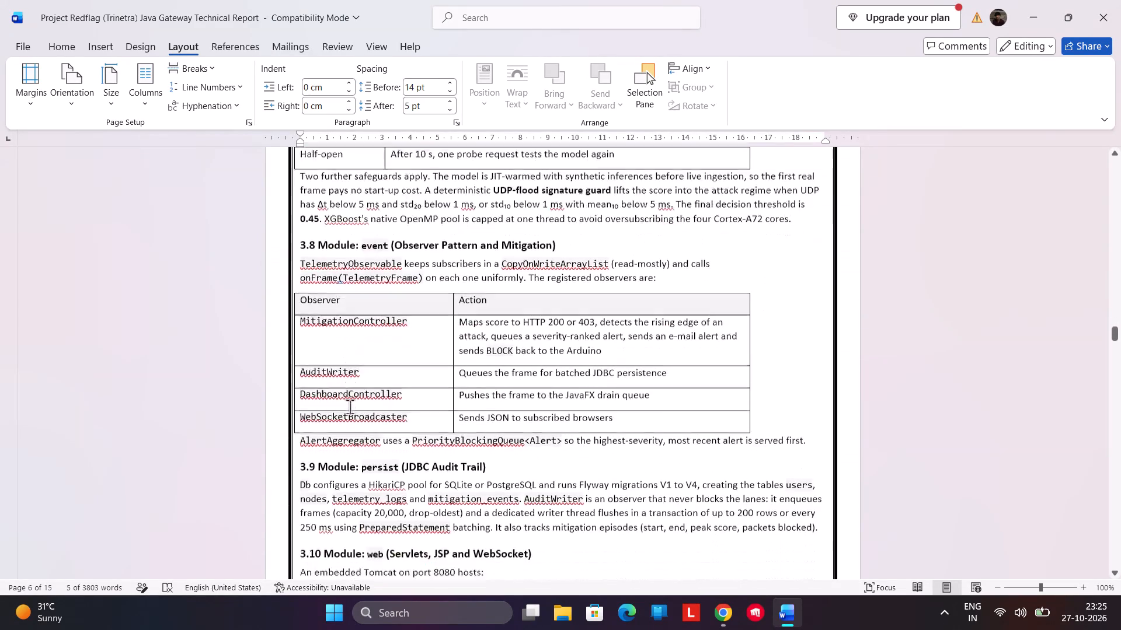
scroll(350, 407, "down", 3)
scroll(350, 407, "up", 1)
scroll(350, 407, "down", 18)
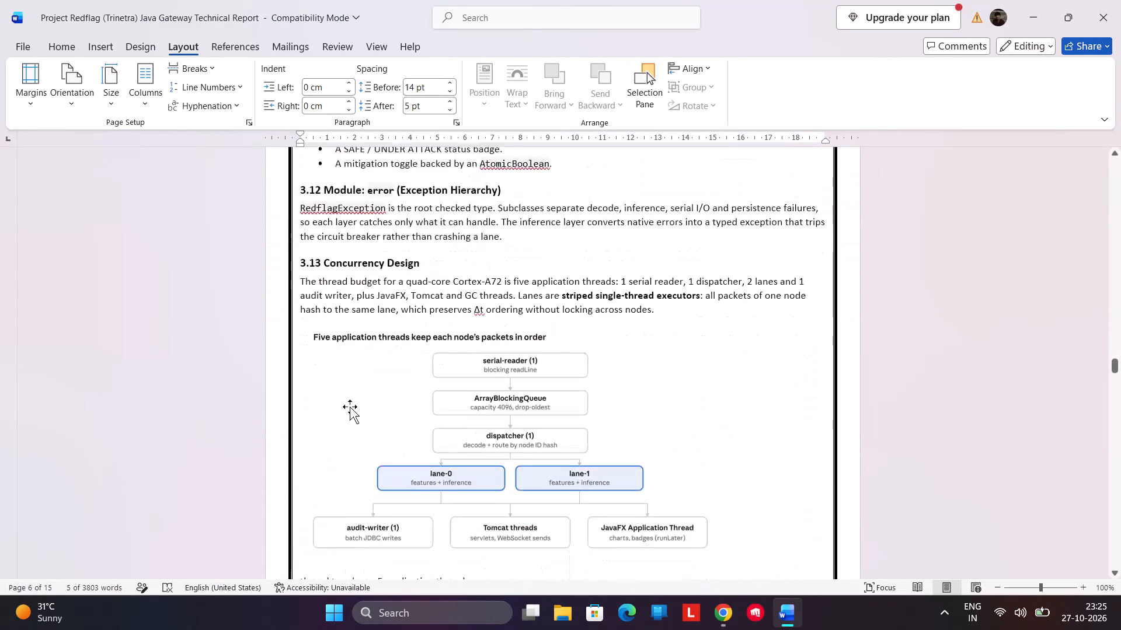
scroll(349, 353, "up", 1)
scroll(349, 353, "down", 9)
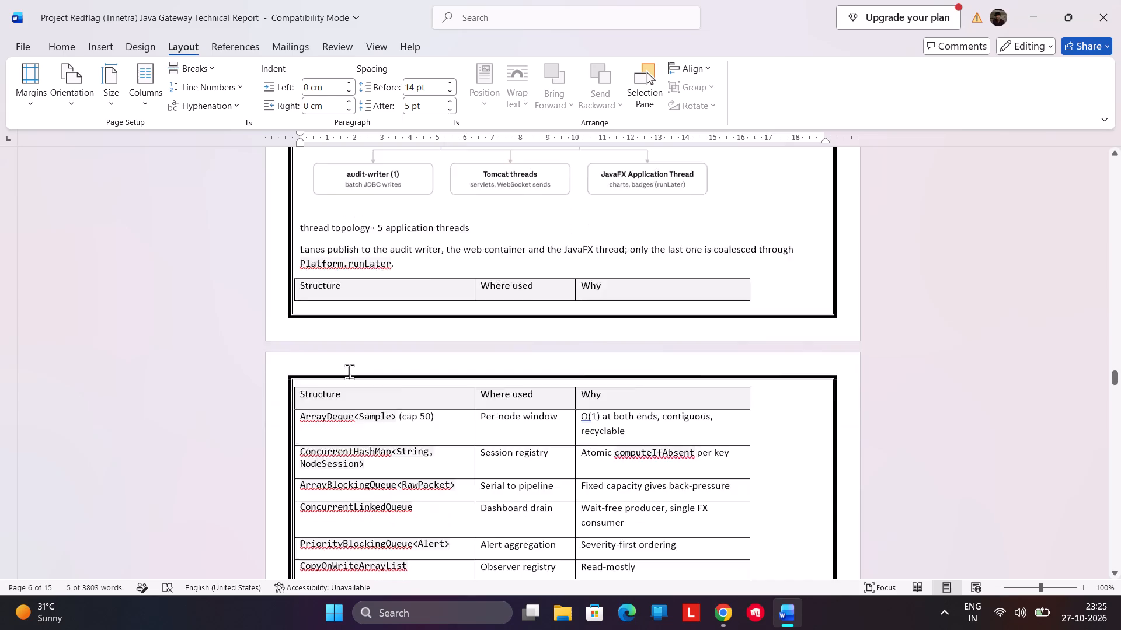
scroll(349, 372, "down", 13)
scroll(353, 356, "up", 4)
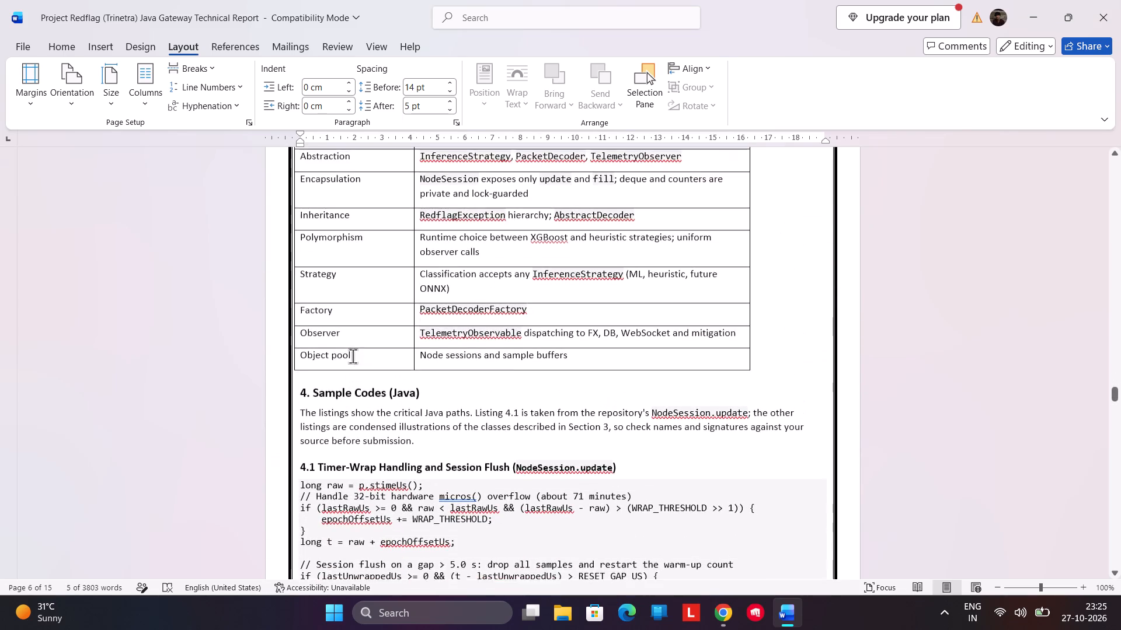
scroll(362, 391, "down", 2)
scroll(362, 391, "up", 7)
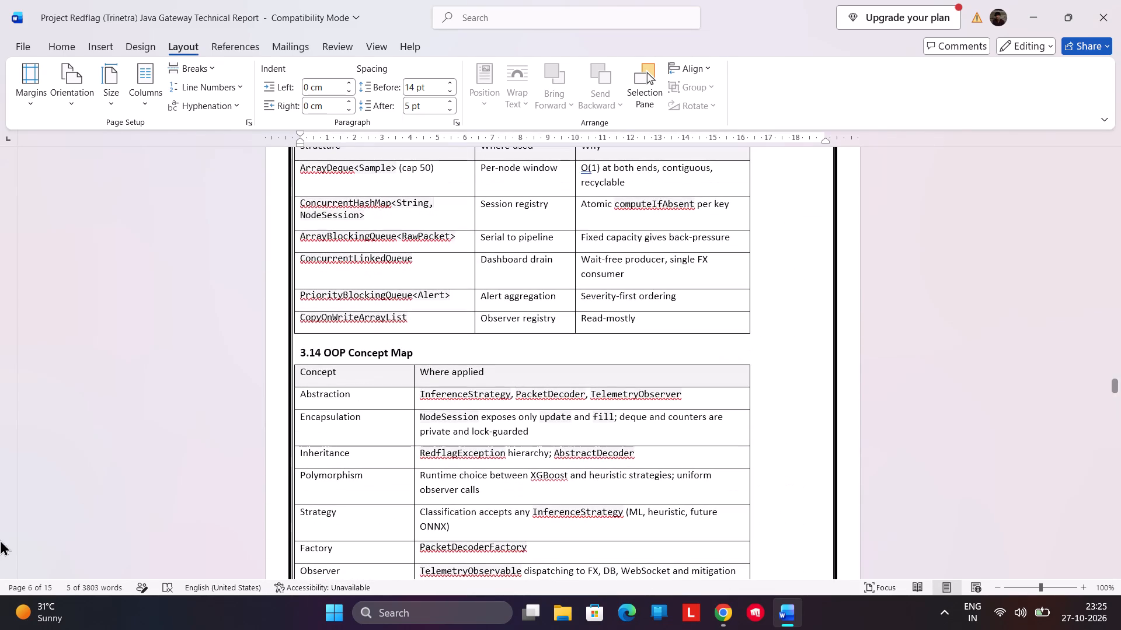
scroll(351, 409, "down", 5)
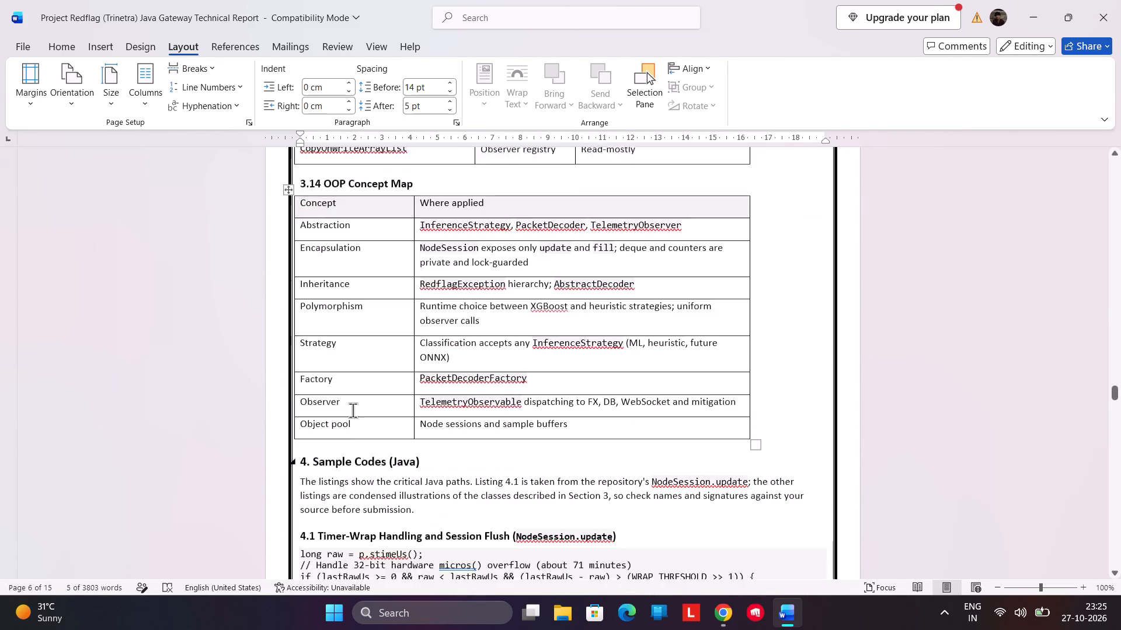
triple_click(328, 400)
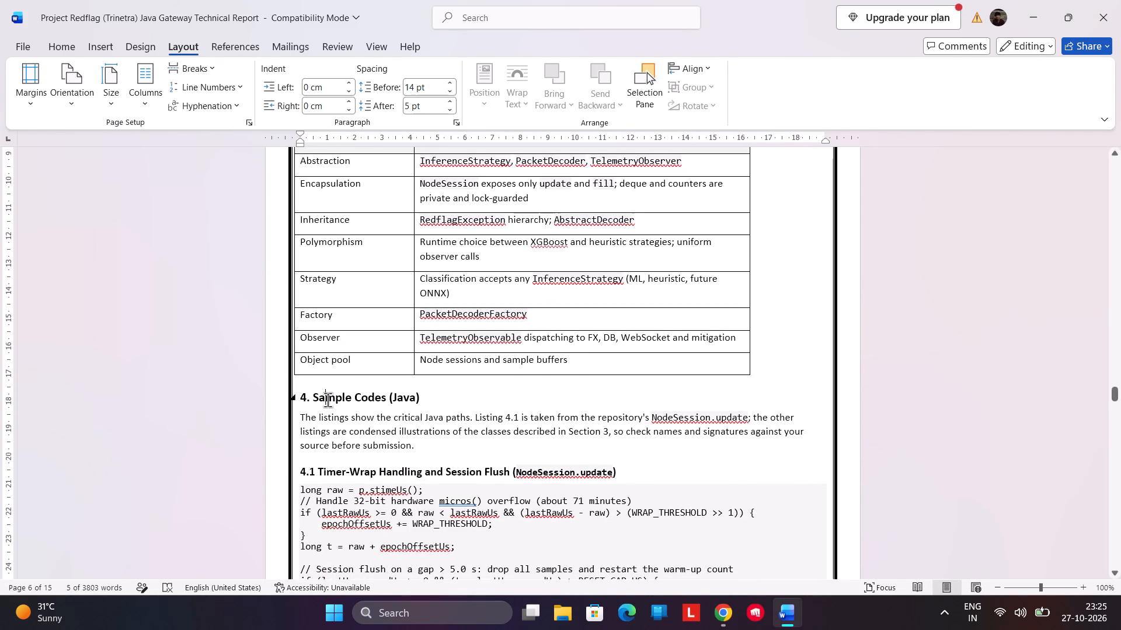
key("ctrl+alt+v")
Apply the copied large heading formatting to the "5. GitHub Links" heading.
scroll(591, 463, "down", 3)
scroll(591, 463, "up", 1)
scroll(591, 463, "down", 4)
scroll(590, 463, "up", 1)
scroll(590, 463, "down", 4)
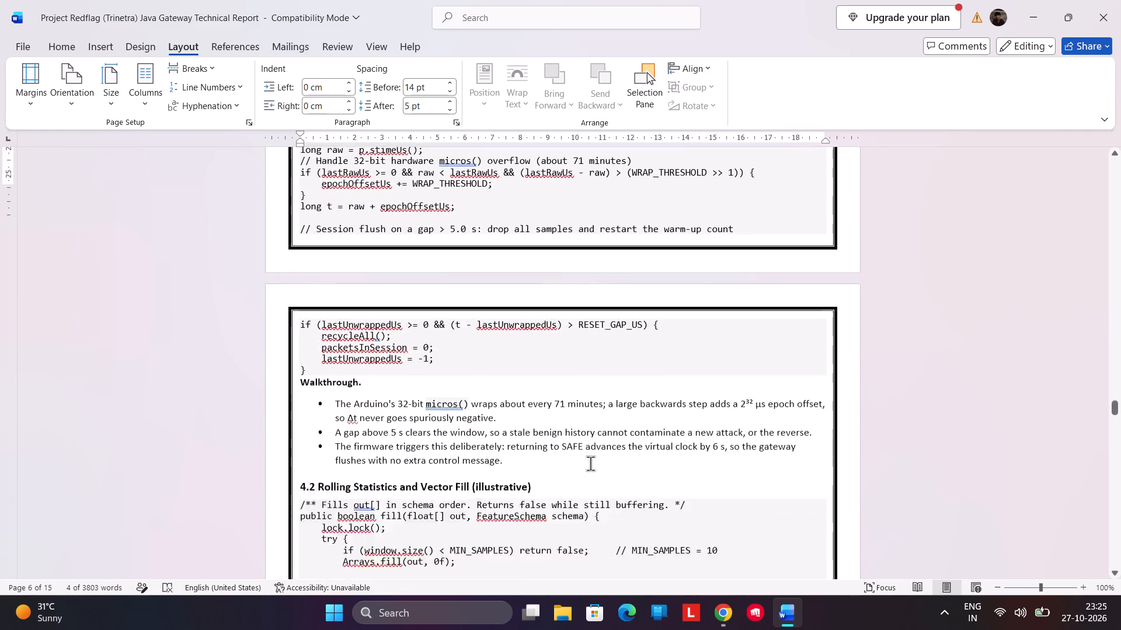
scroll(590, 463, "down", 1)
scroll(590, 463, "up", 1)
scroll(590, 464, "down", 1)
scroll(590, 464, "up", 1)
scroll(590, 464, "down", 13)
scroll(590, 464, "up", 1)
scroll(590, 464, "down", 3)
scroll(590, 464, "up", 1)
scroll(590, 464, "down", 1)
scroll(590, 464, "up", 2)
scroll(590, 464, "down", 5)
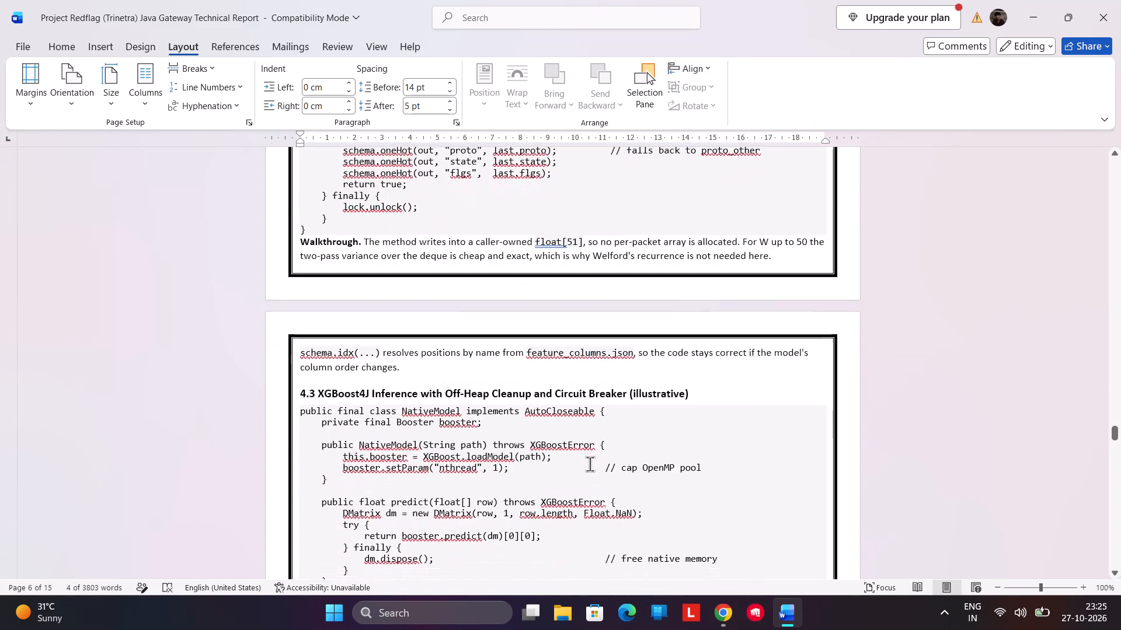
scroll(590, 464, "down", 13)
scroll(590, 464, "up", 1)
scroll(590, 464, "down", 4)
scroll(590, 464, "up", 2)
scroll(590, 464, "down", 5)
scroll(590, 462, "up", 1)
scroll(590, 462, "down", 7)
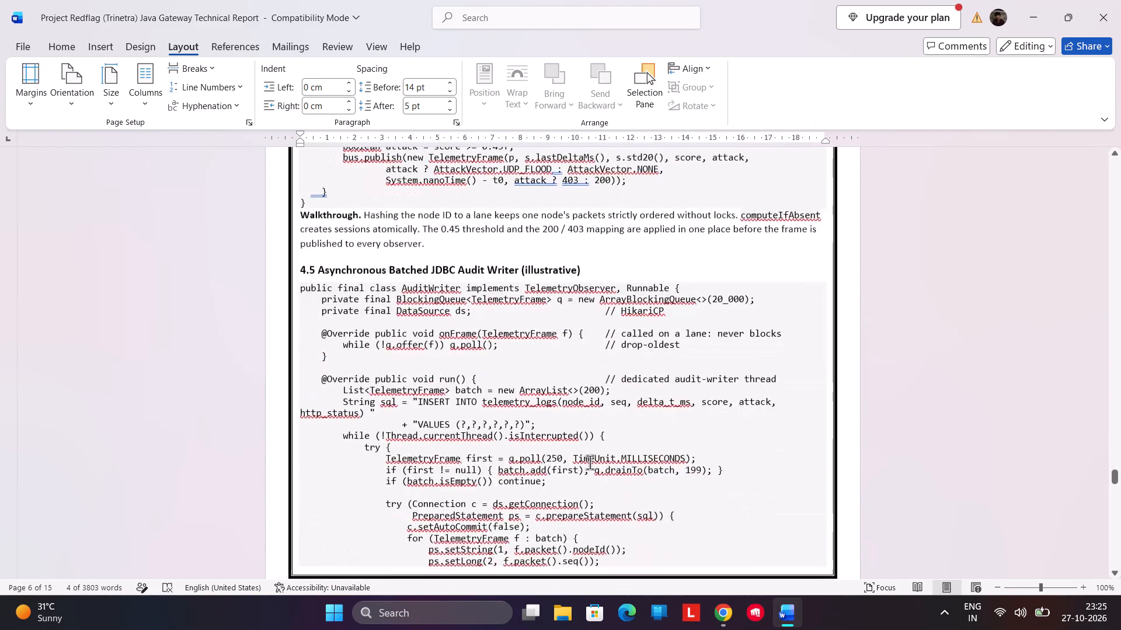
scroll(590, 462, "down", 20)
scroll(590, 462, "down", 3)
scroll(590, 460, "up", 1)
scroll(590, 460, "down", 3)
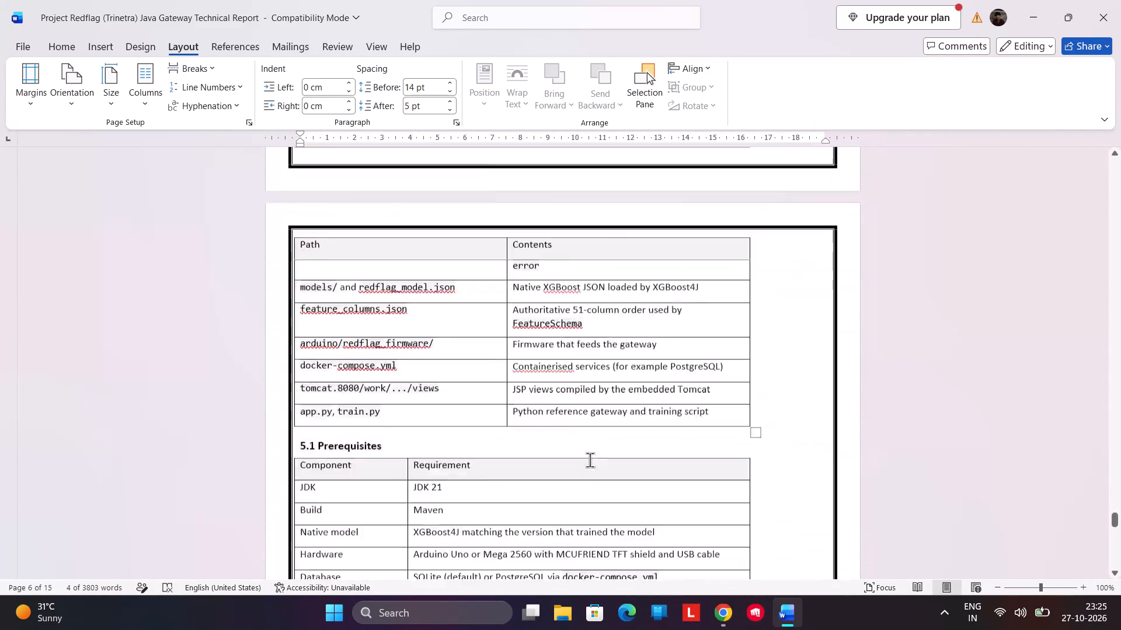
scroll(590, 460, "down", 4)
scroll(590, 460, "up", 1)
scroll(590, 460, "down", 10)
scroll(590, 460, "up", 2)
scroll(590, 460, "down", 1)
scroll(590, 460, "up", 2)
scroll(590, 460, "down", 1)
scroll(590, 460, "up", 8)
scroll(590, 460, "down", 1)
scroll(590, 460, "up", 1)
scroll(590, 460, "down", 1)
scroll(590, 460, "up", 1)
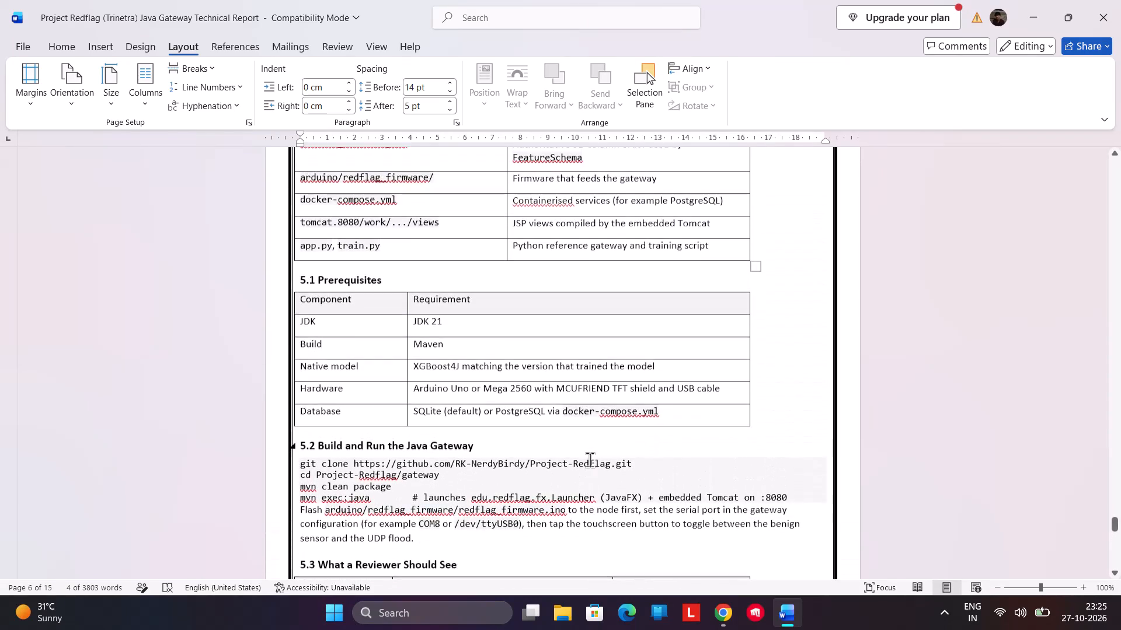
scroll(278, 342, "up", 5)
scroll(349, 331, "up", 4)
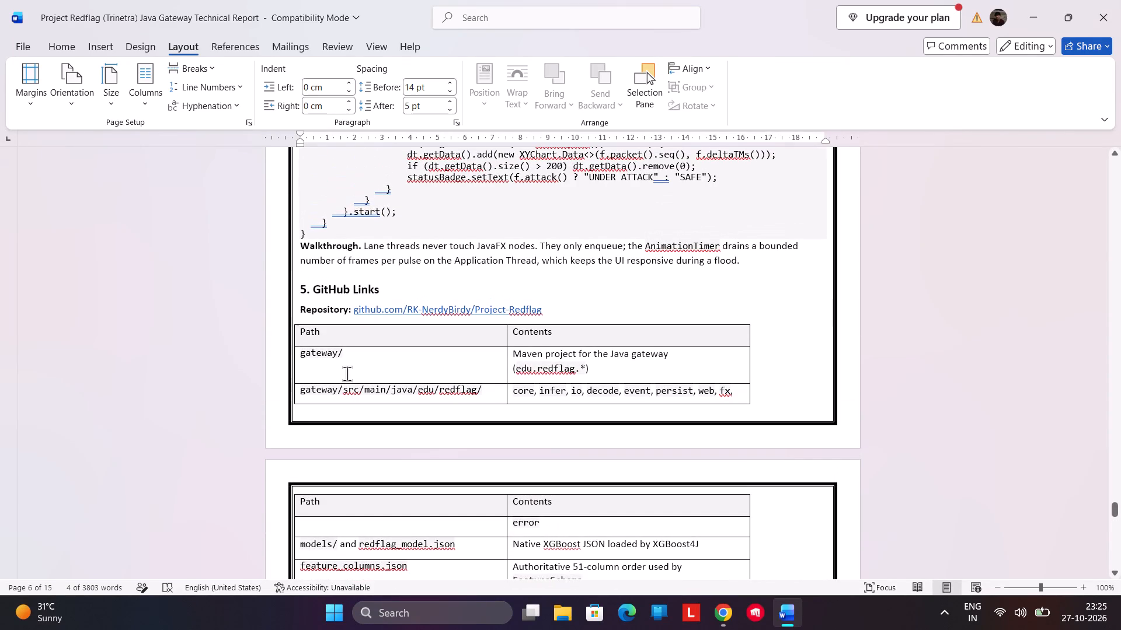
double_click(339, 286)
triple_click(332, 289)
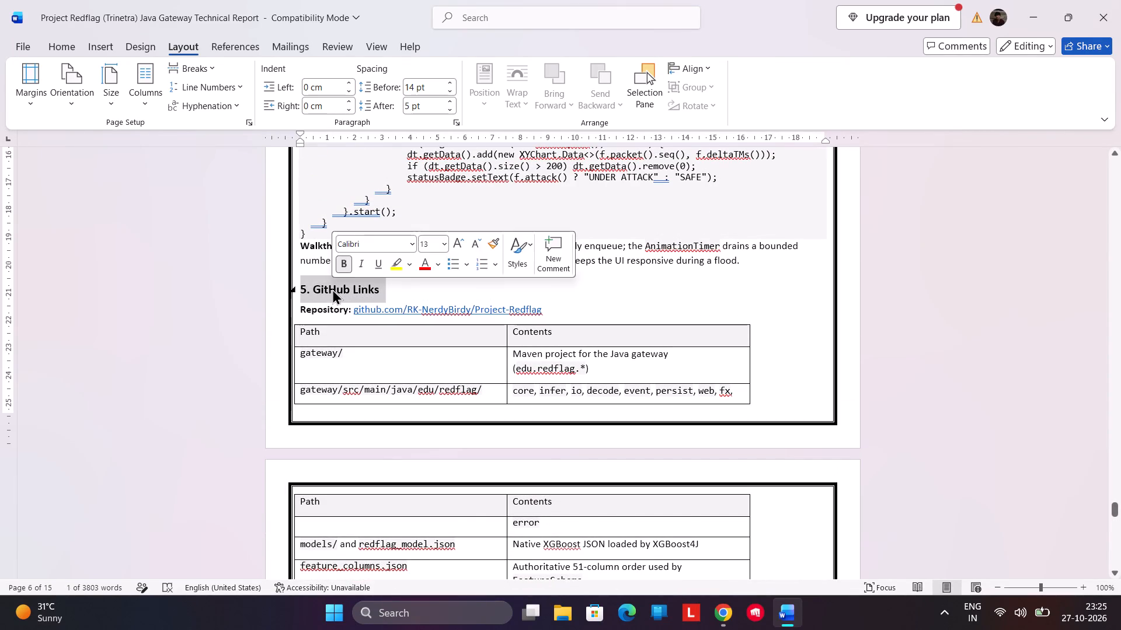
key("ctrl+alt+v")
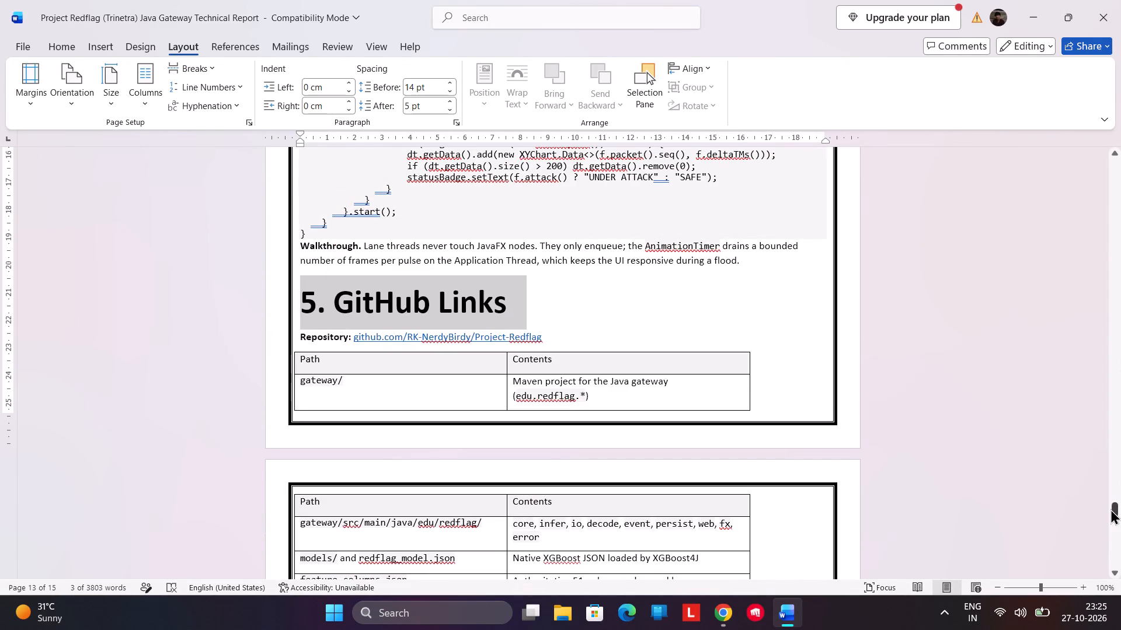
Insert blank lines and a page break before the "2. Introduction" heading so the section starts on a new page.
left_click_drag(1112, 506, 1098, 111)
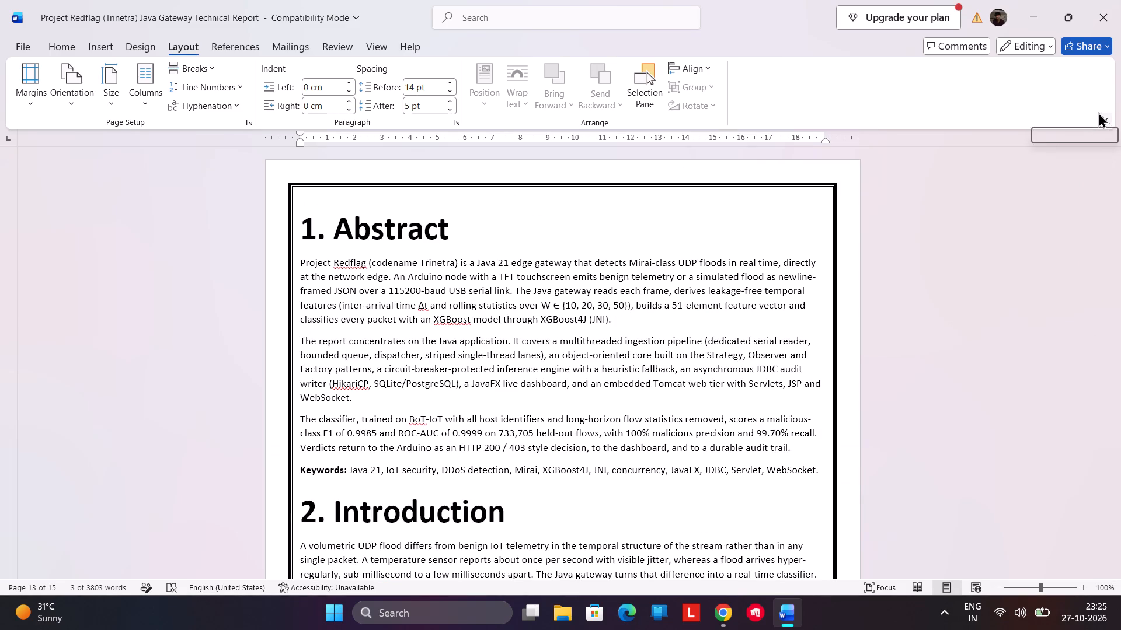
scroll(300, 446, "down", 2)
left_click(300, 413)
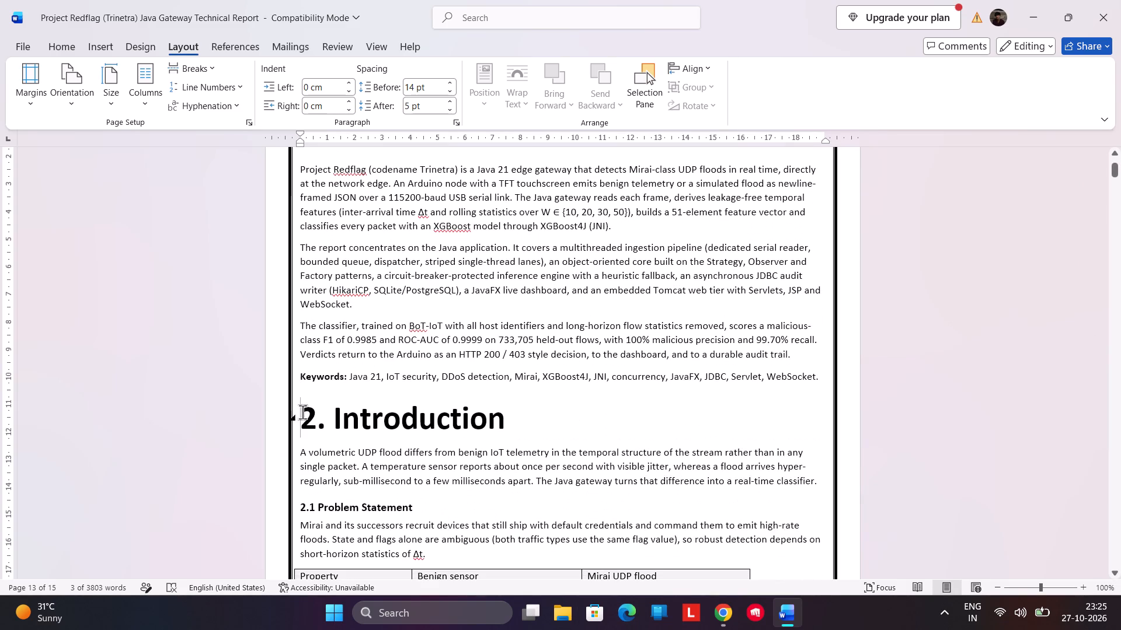
key("Return")
key("Return")
key("Return")
scroll(451, 441, "down", 3)
scroll(451, 441, "up", 1)
scroll(451, 441, "down", 2)
key("Return")
key("Return")
scroll(496, 380, "down", 5)
key("Return")
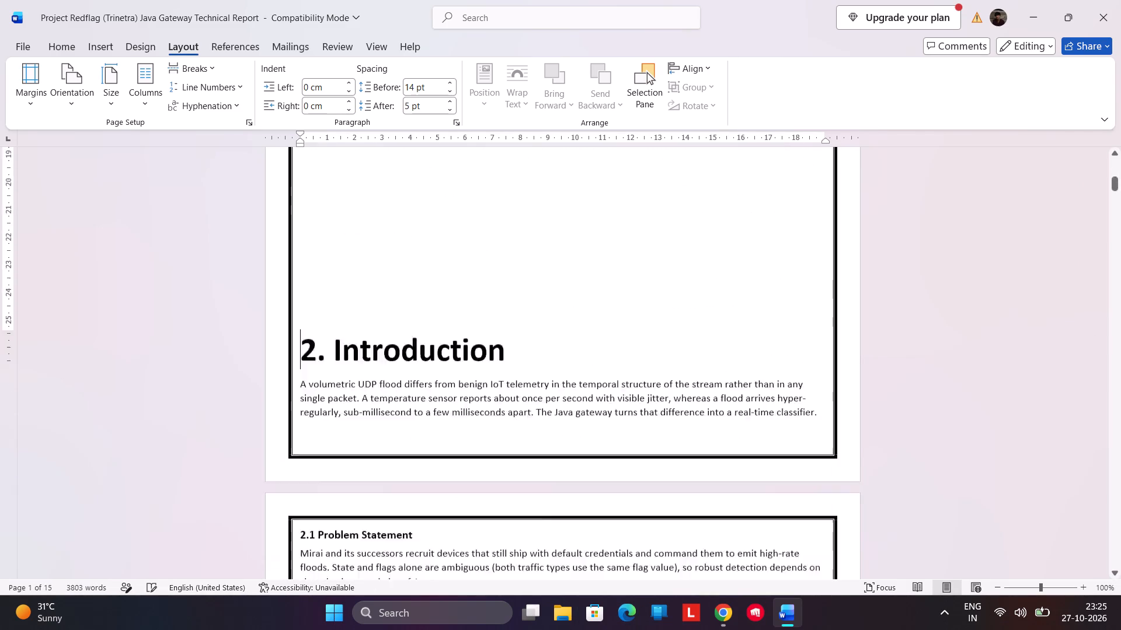
key("ctrl+Return")
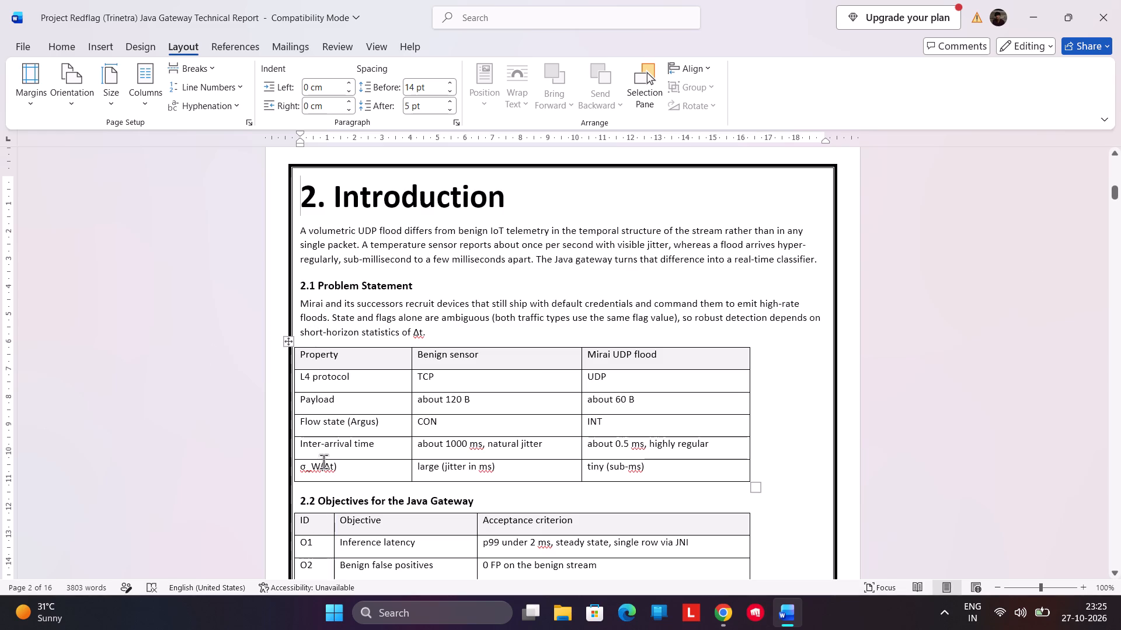
Convert the σ_W(Δt) text in the Problem Statement table into an equation.
left_click_drag(346, 468, 300, 468)
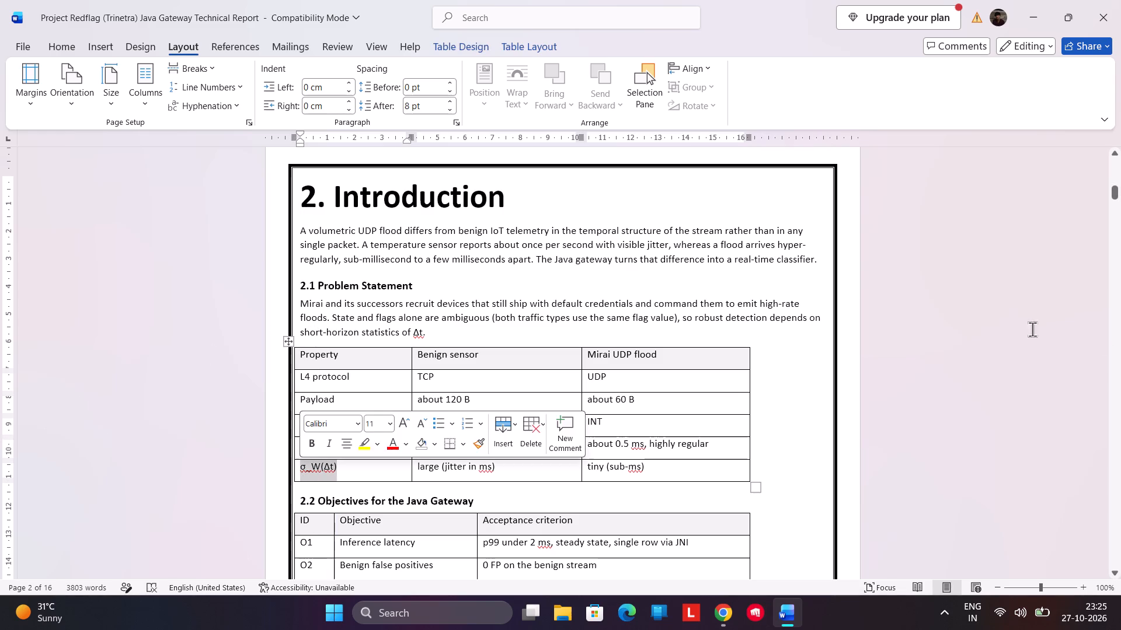
left_click(107, 41)
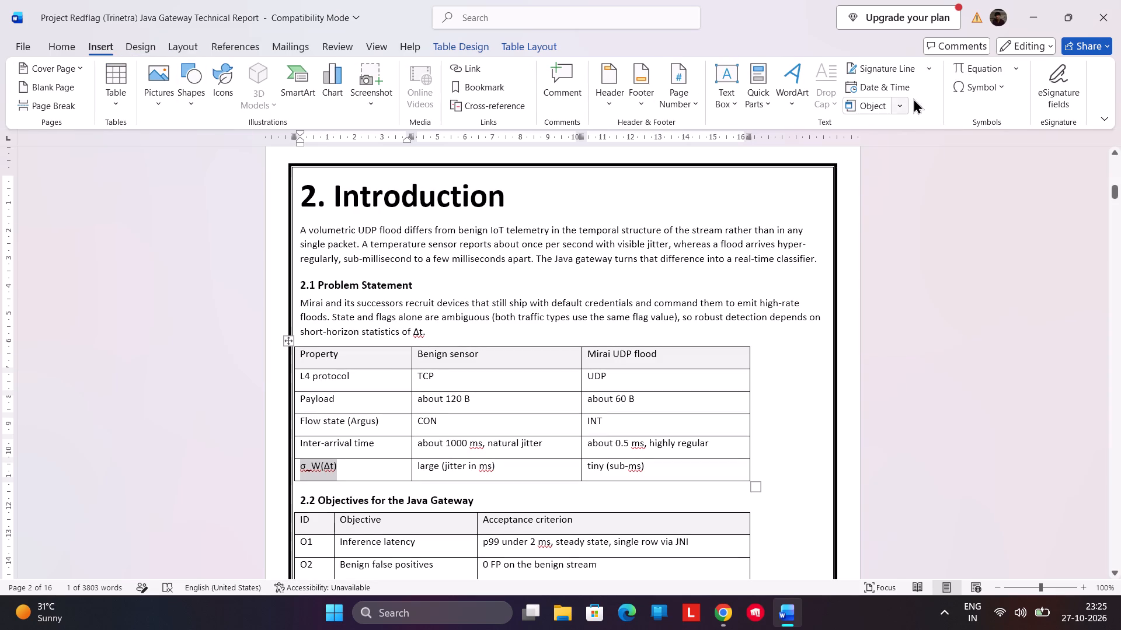
left_click(981, 61)
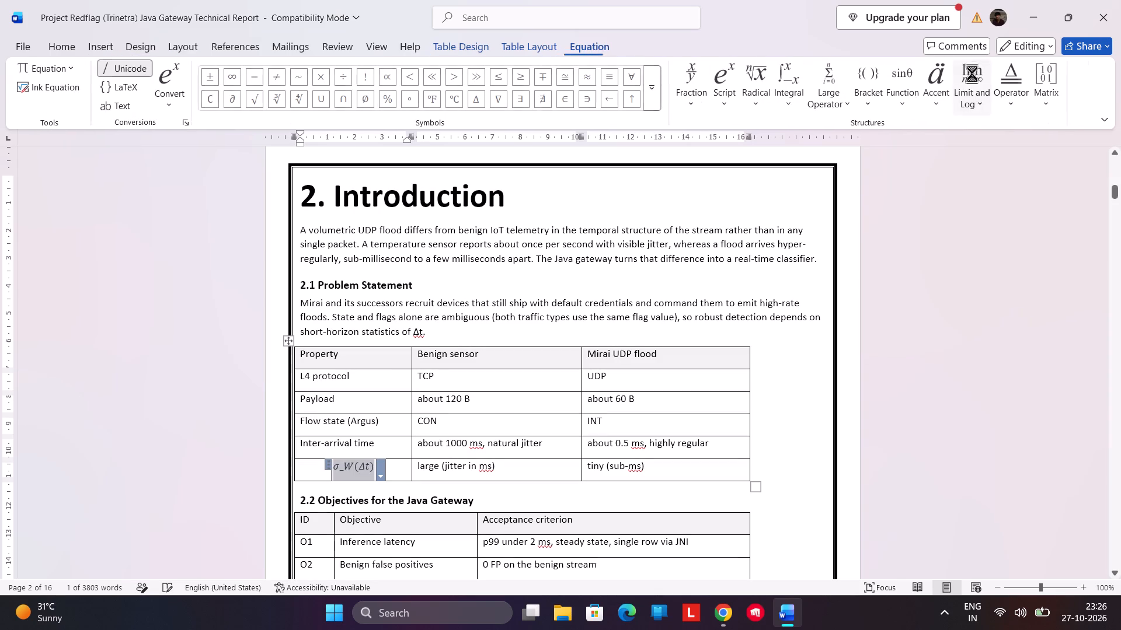
left_click(977, 324)
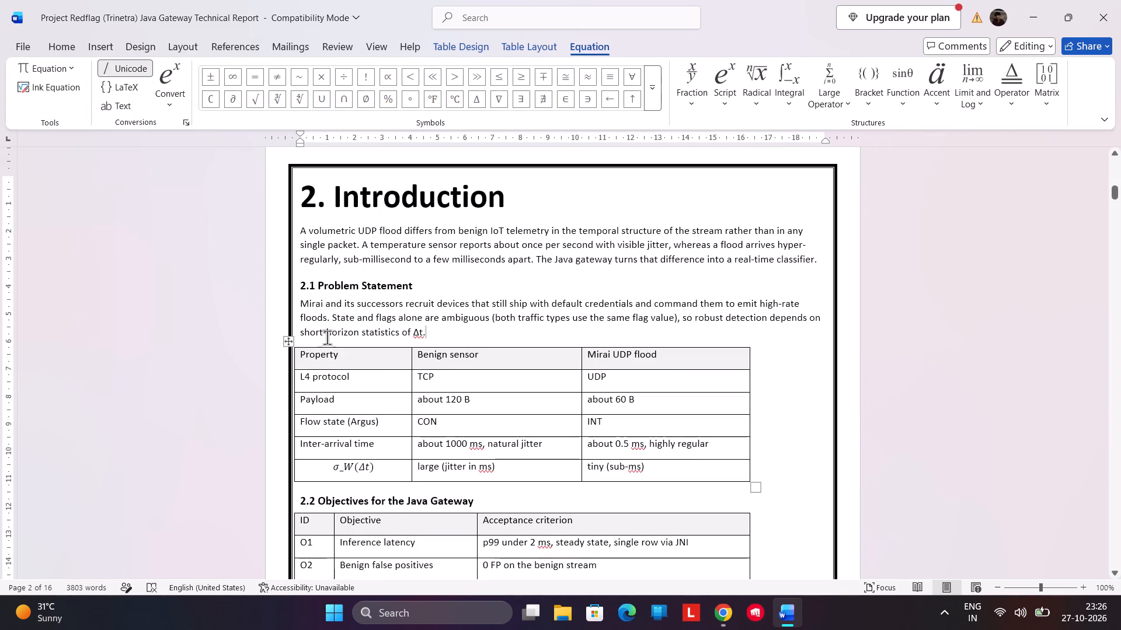
Center the table under "2.1 Problem Statement" on the page.
left_click(289, 349)
left_click(292, 342)
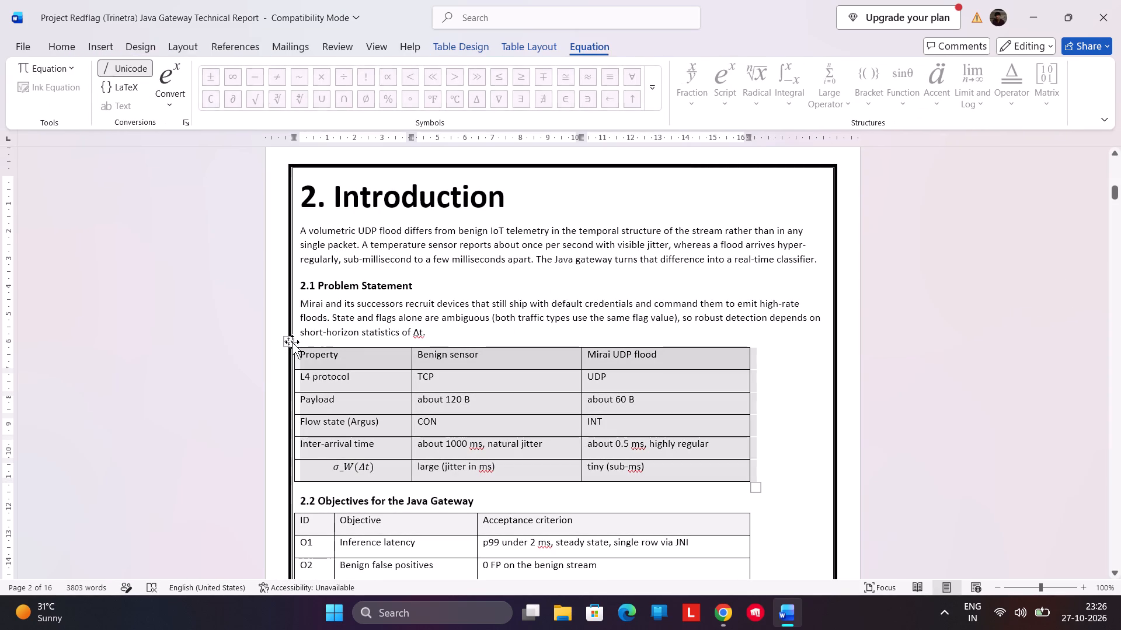
key("ctrl+e")
Center the table under "2.2 Objectives for the Java Gateway" on the page.
scroll(326, 354, "down", 3)
left_click(312, 375)
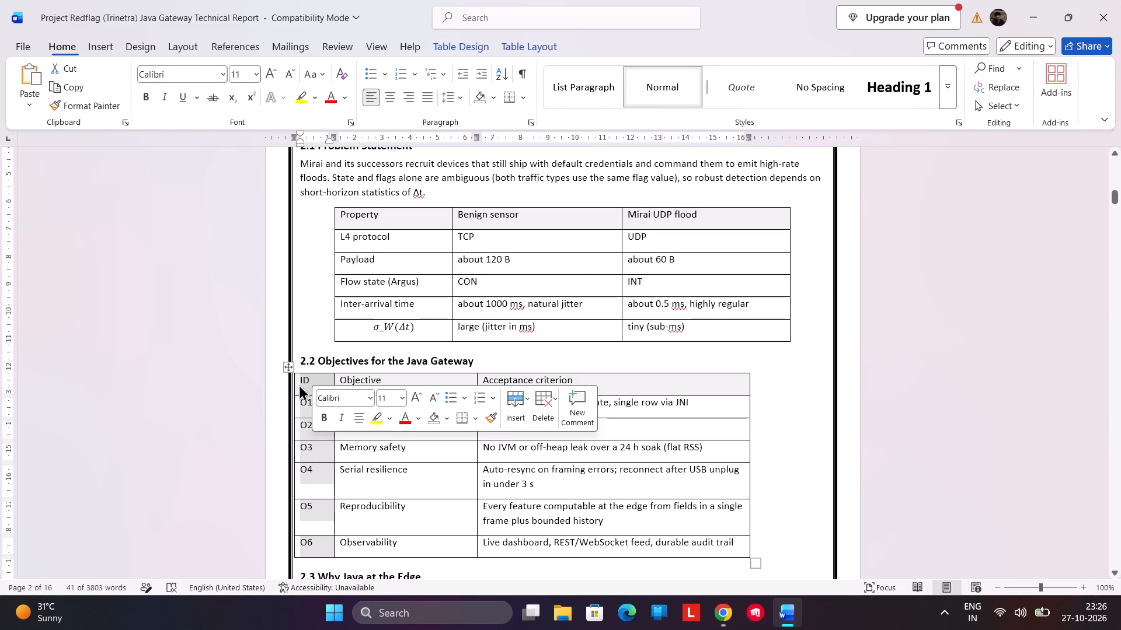
left_click(289, 371)
key("ctrl+e")
Center the table under "2.4 Design Constraints That Shaped the Java Code" on the page.
scroll(310, 374, "down", 4)
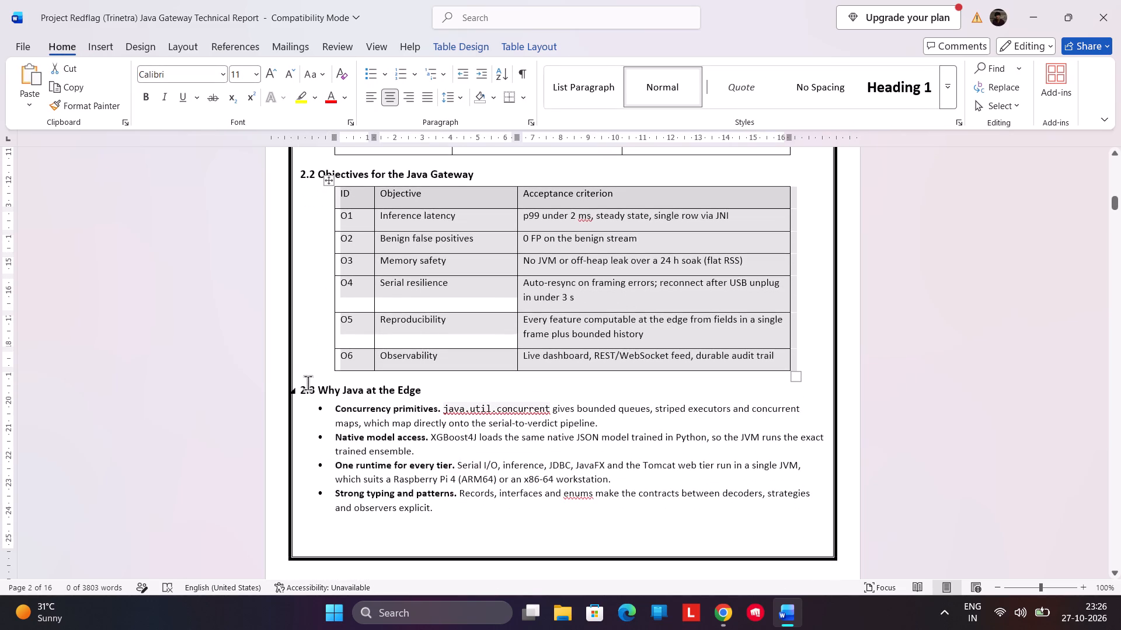
scroll(308, 383, "down", 1)
scroll(308, 383, "up", 1)
scroll(308, 383, "down", 8)
left_click(324, 348)
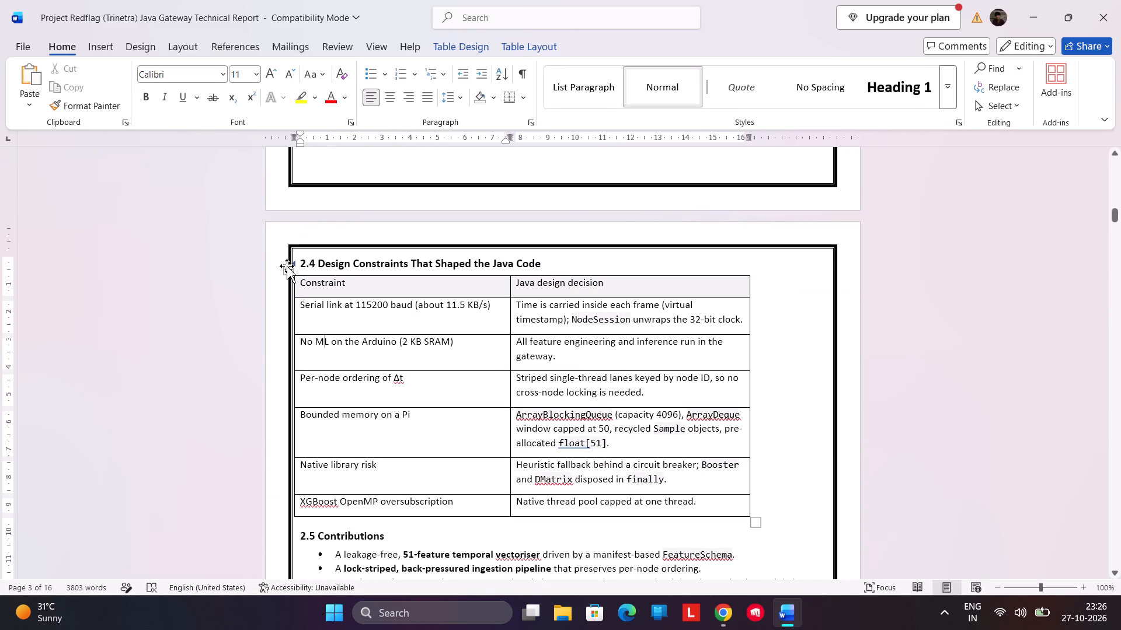
left_click(287, 265)
key("ctrl+e")
Insert blank lines and a page break before the "3. Project Modules (Java Gateway)" heading so the section starts on a new page.
scroll(309, 319, "down", 9)
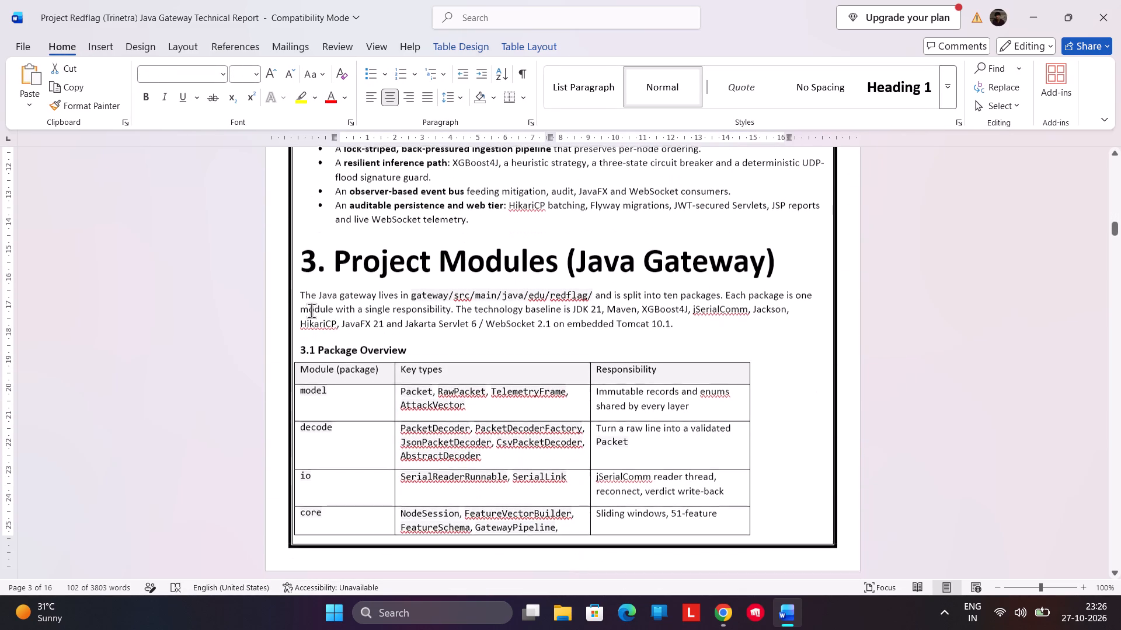
left_click(302, 271)
key("shift+Return")
key("Return")
key("Return")
key("Return")
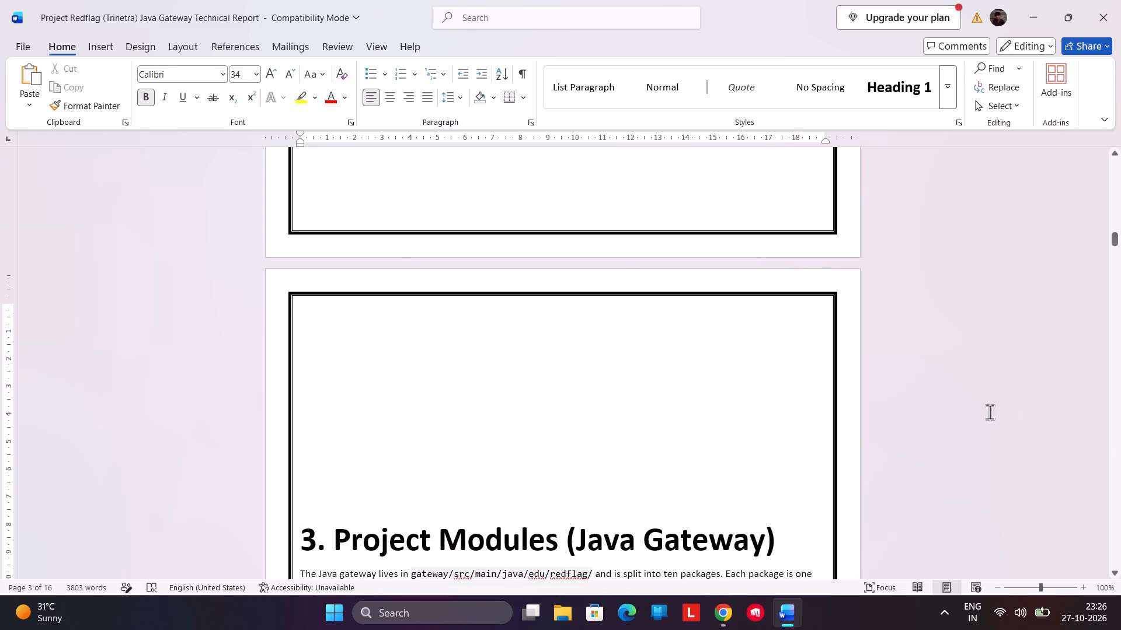
key("ctrl+Return")
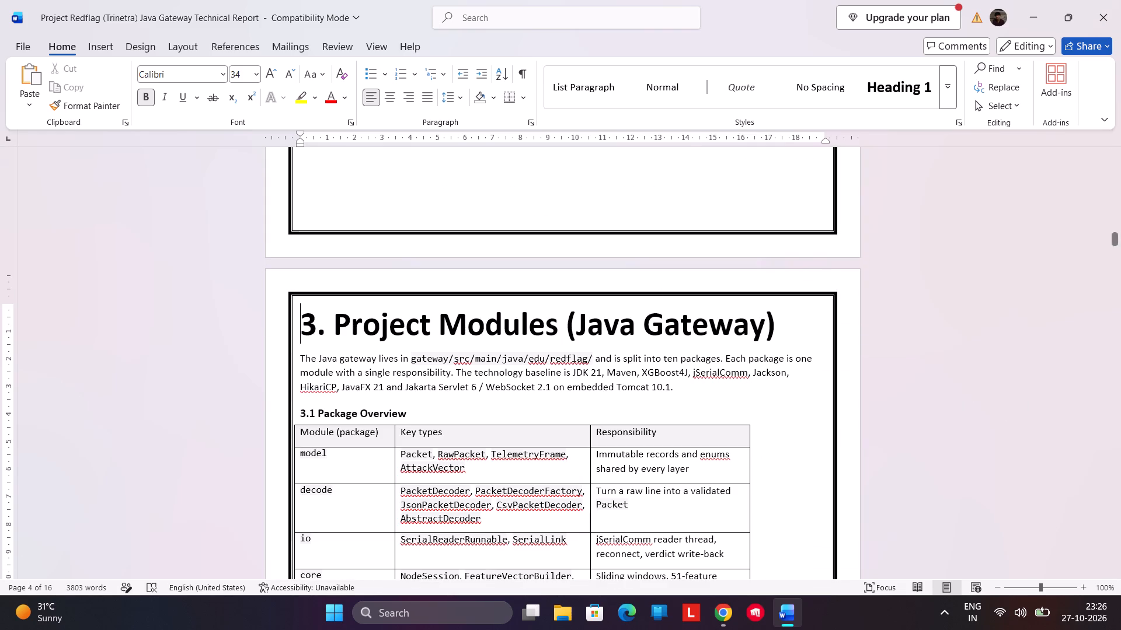
Center the table under "3.1 Package Overview" on the page.
scroll(356, 458, "down", 3)
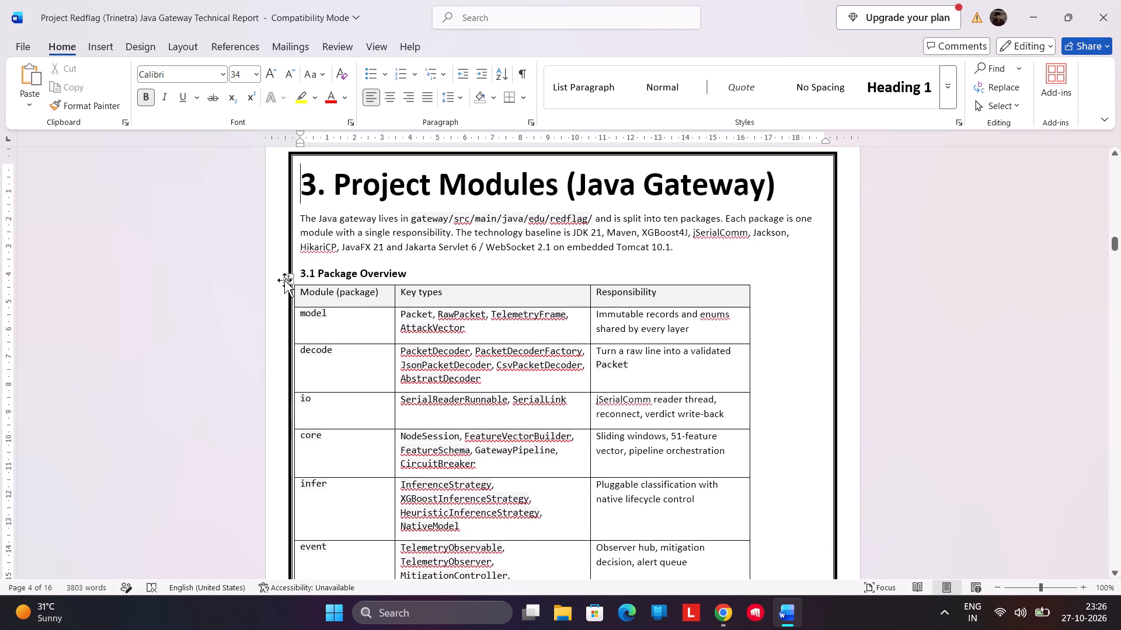
left_click(283, 280)
left_click(308, 289)
left_click(288, 281)
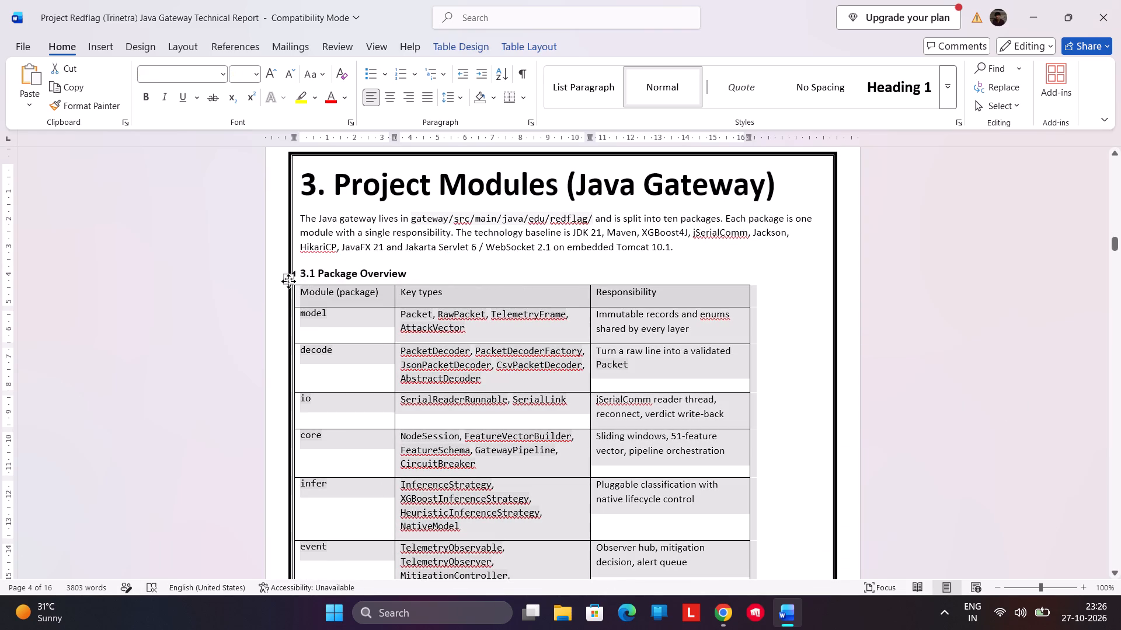
key("ctrl+e")
Insert a line break before the "3.2 Gateway Architecture" heading so it moves to the next page.
scroll(359, 362, "down", 11)
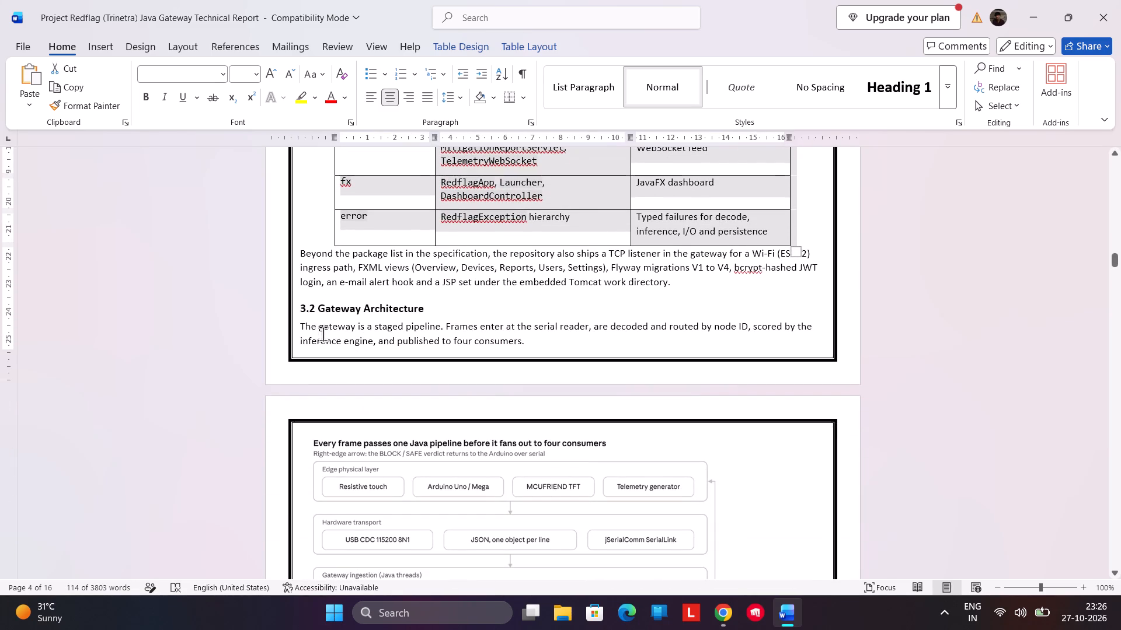
left_click(302, 304)
key("shift+Return")
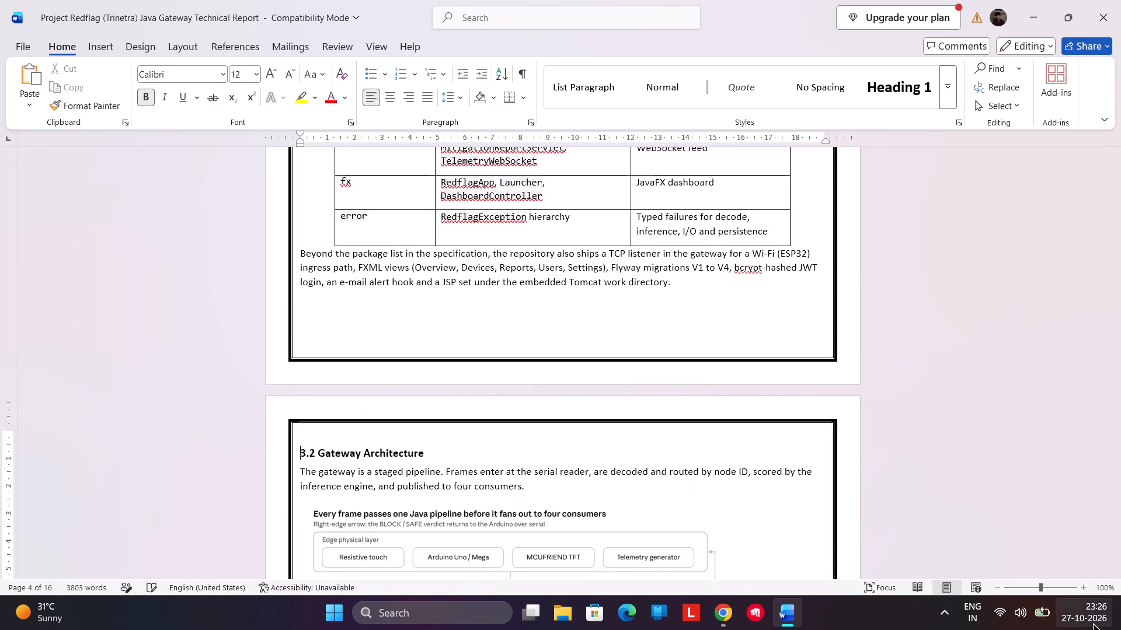
Center the gateway architecture diagram on the page.
scroll(566, 618, "down", 3)
scroll(468, 450, "down", 6)
left_click(434, 337)
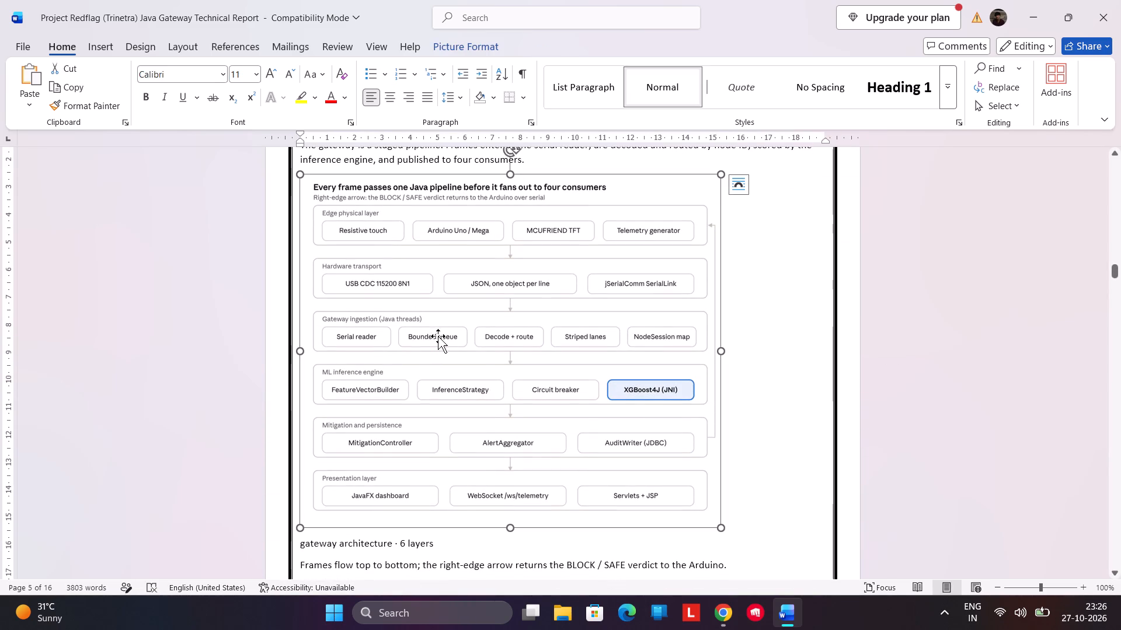
key("ctrl+e")
Enlarge the gateway architecture diagram proportionally until it nearly fills the width between the page borders.
scroll(438, 334, "down", 3, "ctrl")
scroll(438, 334, "up", 1)
scroll(438, 334, "down", 1)
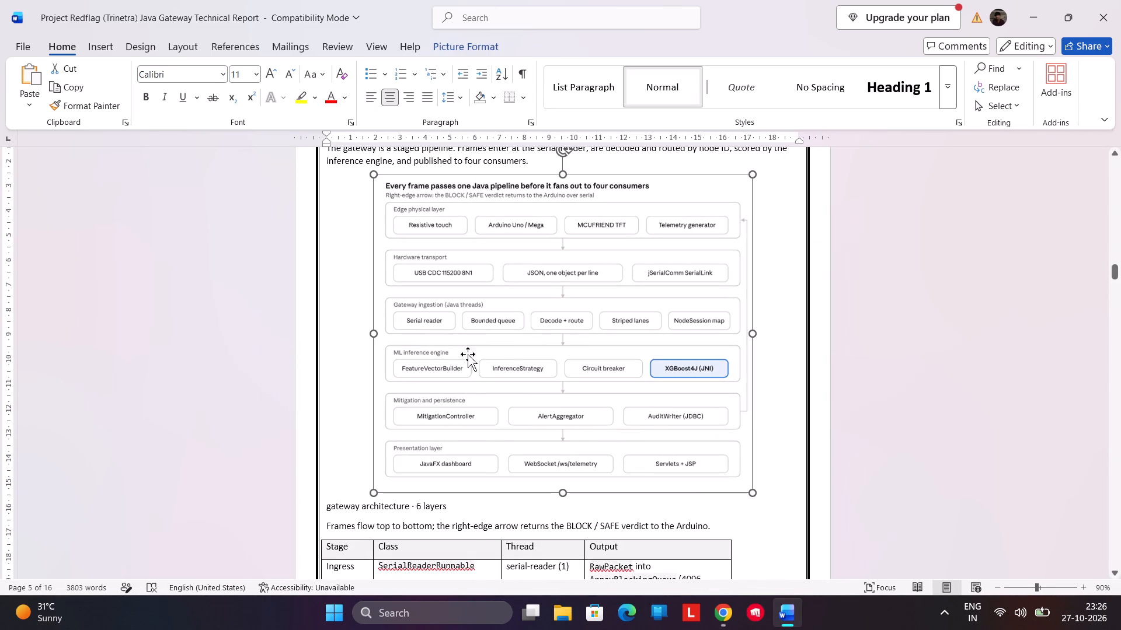
left_click_drag(757, 494, 810, 553)
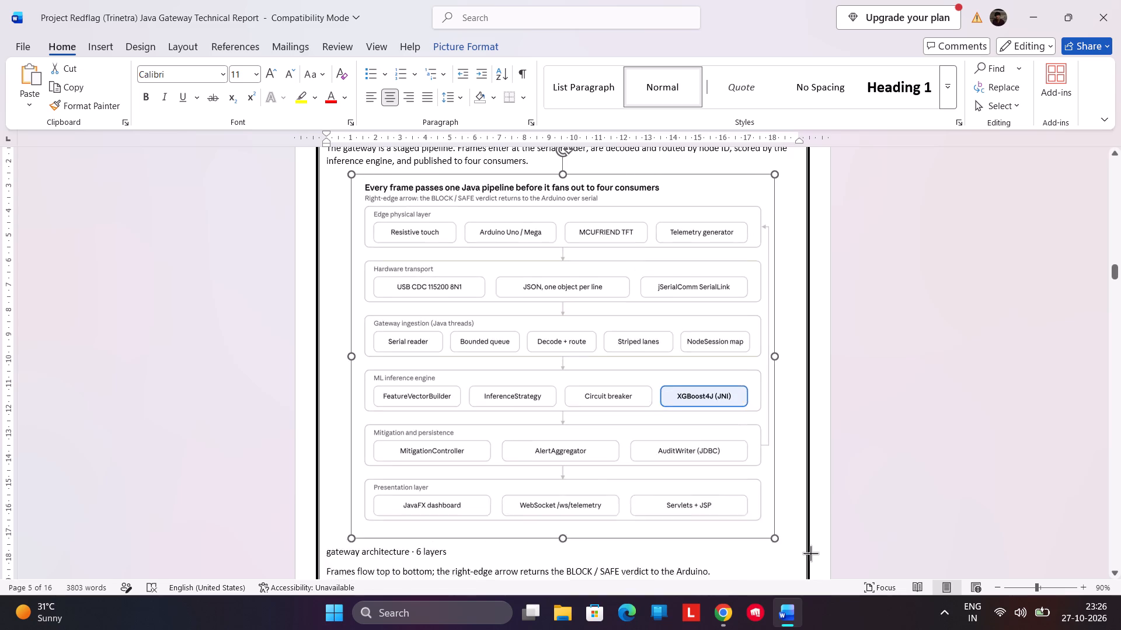
left_click_drag(810, 553, 839, 582)
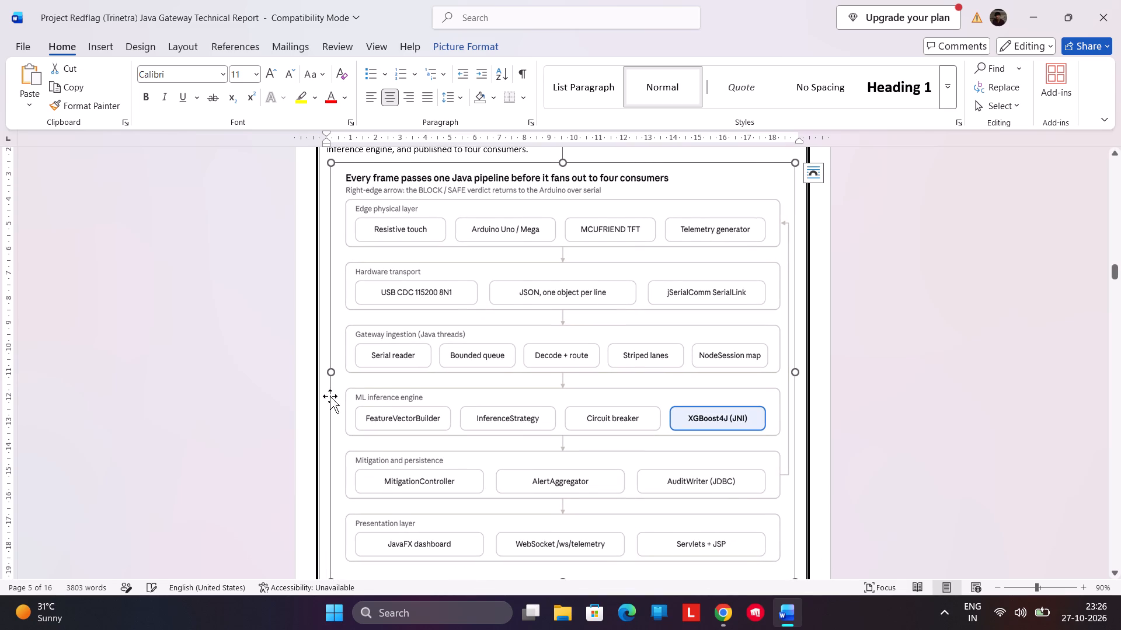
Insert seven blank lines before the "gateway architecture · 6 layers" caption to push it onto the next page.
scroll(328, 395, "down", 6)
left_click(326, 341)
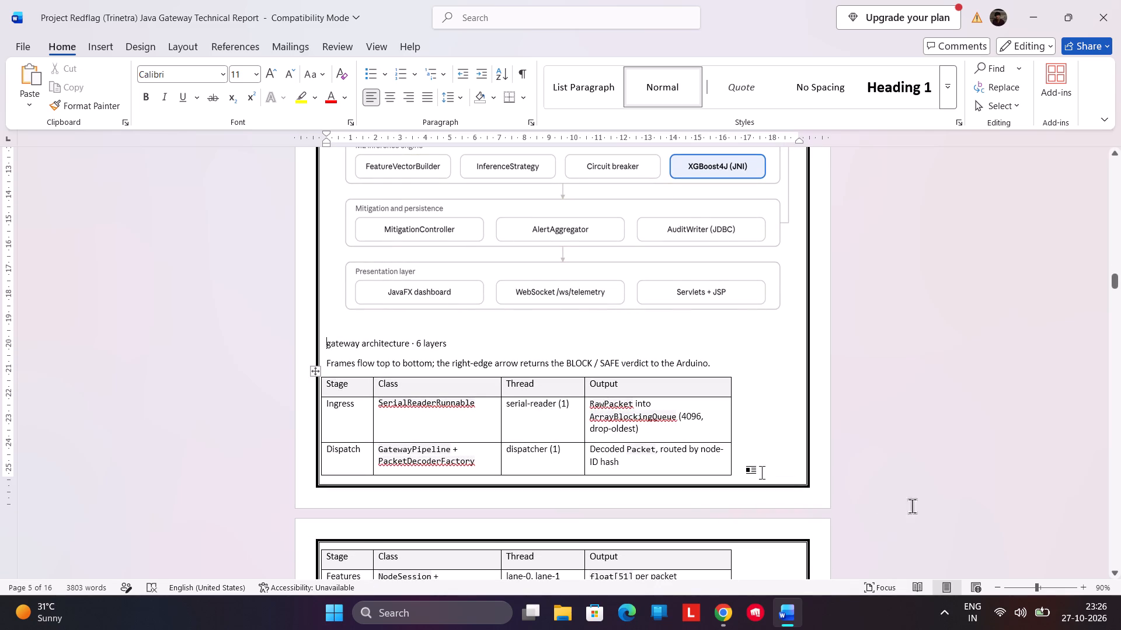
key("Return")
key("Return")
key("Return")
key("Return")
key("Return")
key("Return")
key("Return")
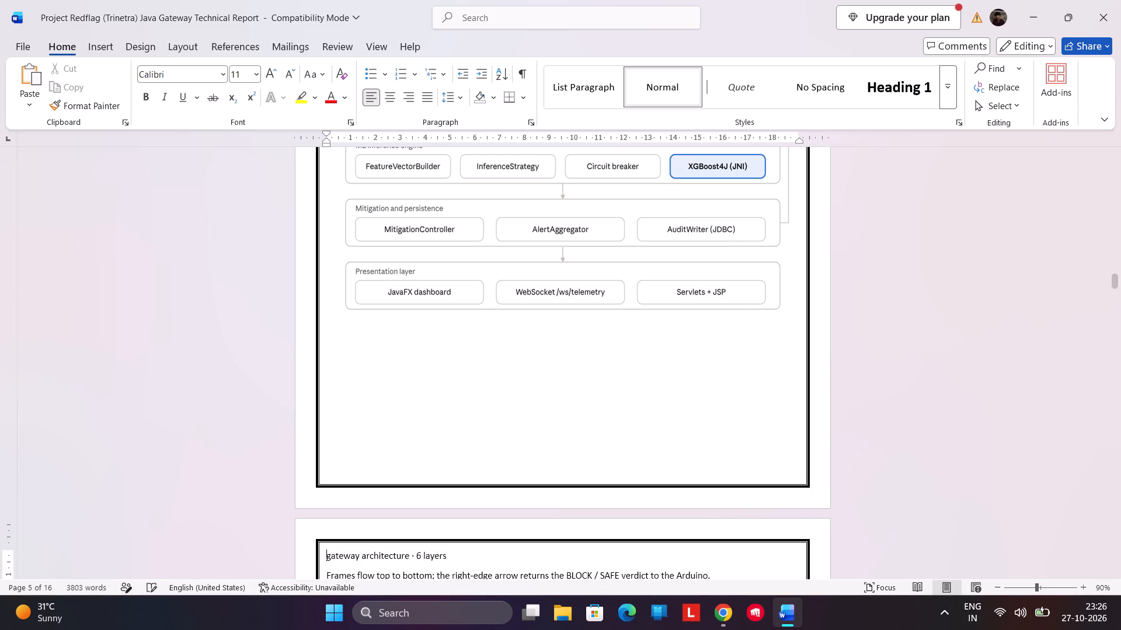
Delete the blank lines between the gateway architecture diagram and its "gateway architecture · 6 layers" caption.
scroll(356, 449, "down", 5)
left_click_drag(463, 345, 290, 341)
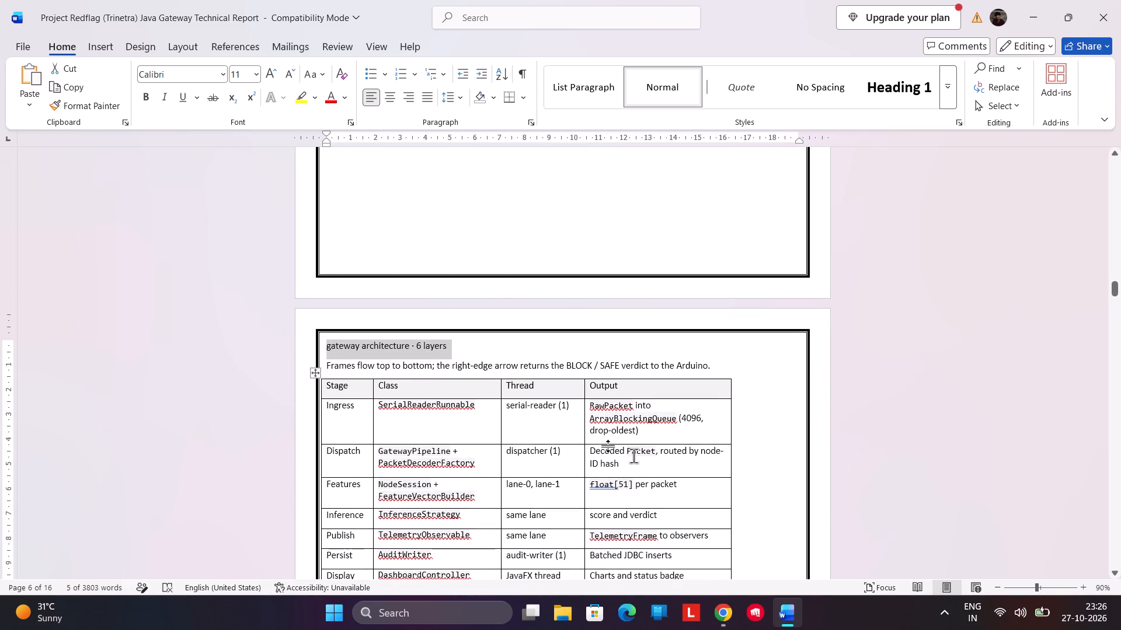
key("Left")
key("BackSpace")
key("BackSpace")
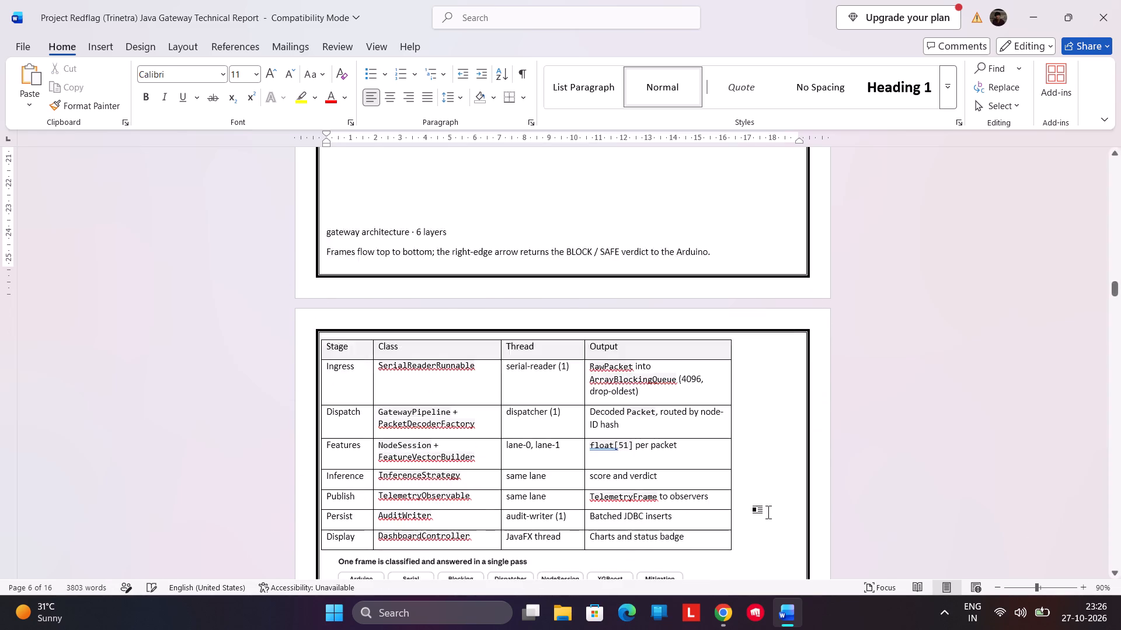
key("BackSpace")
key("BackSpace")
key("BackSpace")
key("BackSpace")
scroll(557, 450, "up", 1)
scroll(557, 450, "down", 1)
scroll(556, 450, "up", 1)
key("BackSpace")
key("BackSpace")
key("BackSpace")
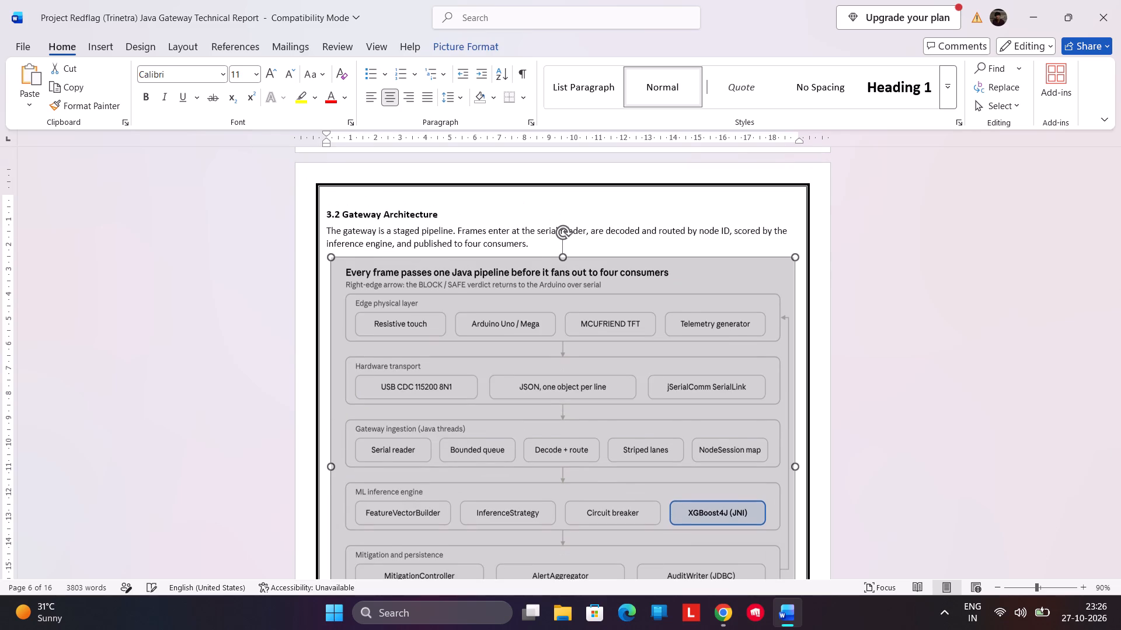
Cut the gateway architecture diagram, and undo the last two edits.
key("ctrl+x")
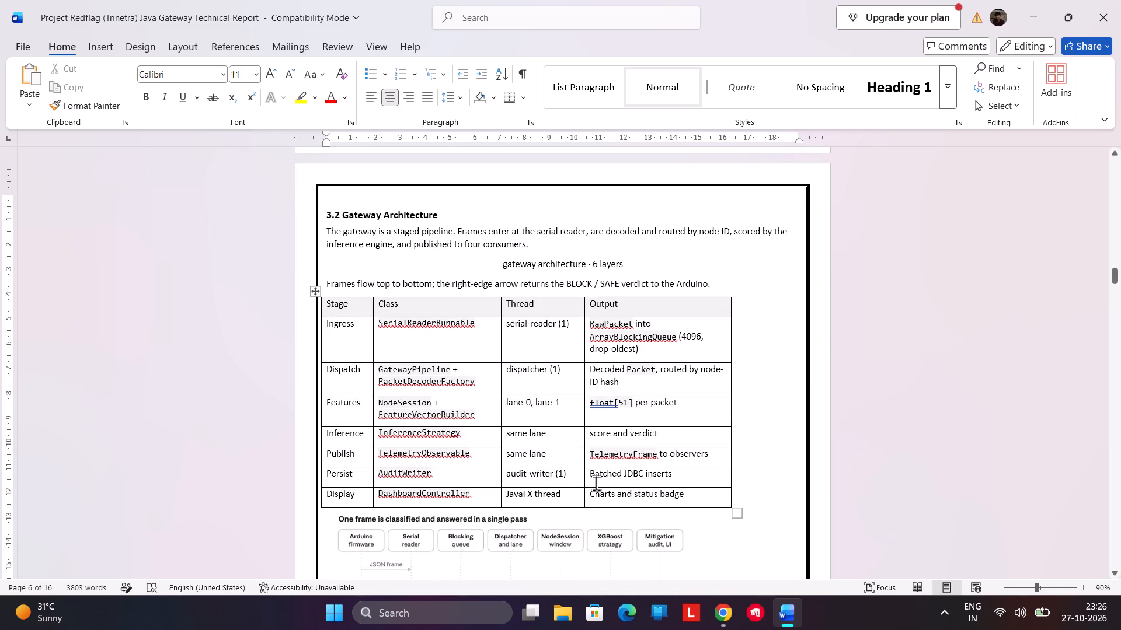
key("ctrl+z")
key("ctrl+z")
Insert six blank lines before the "Frames flow top to bottom" sentence so it starts on the next page with the stage table.
scroll(596, 483, "down", 2)
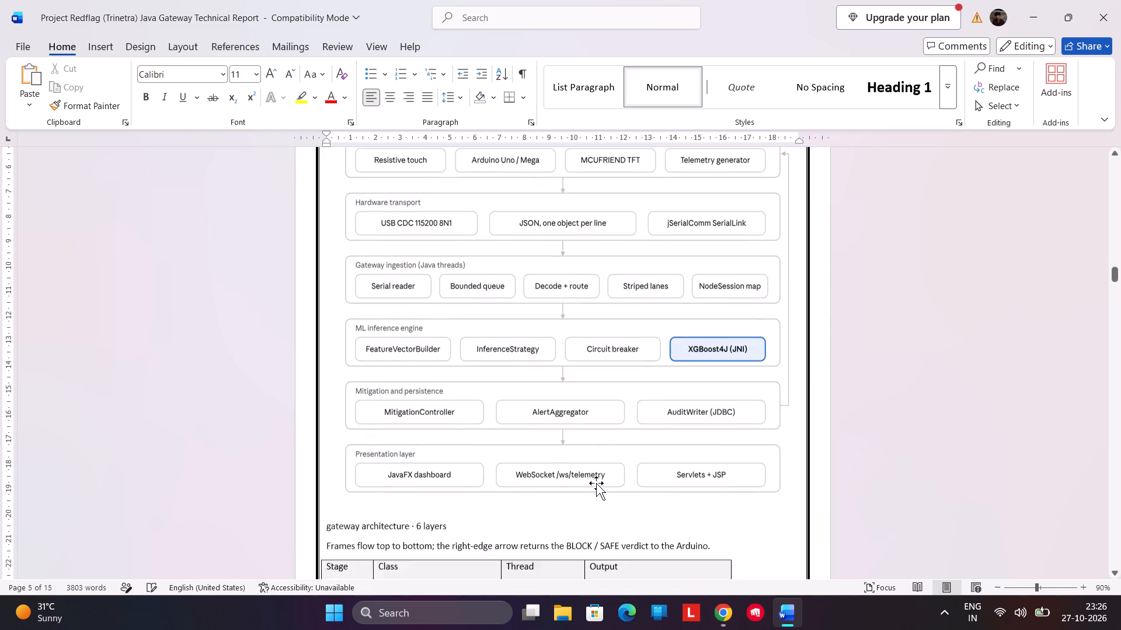
scroll(596, 483, "down", 1)
left_click(329, 456)
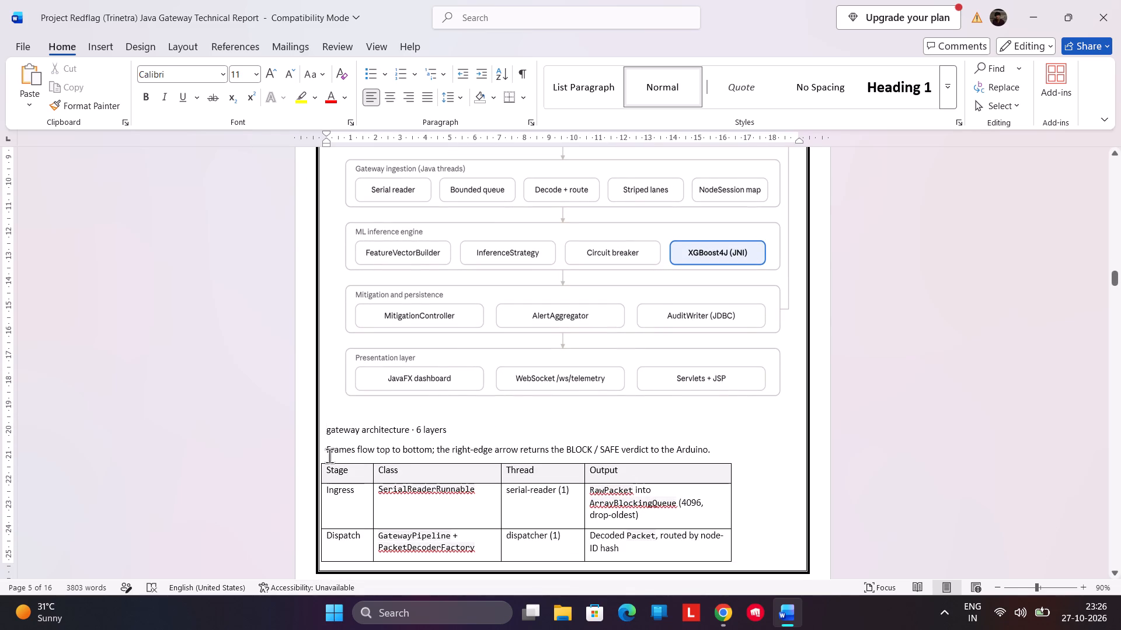
key("Left")
key("Return")
key("Return")
key("Return")
scroll(750, 538, "down", 3)
key("Return")
key("Return")
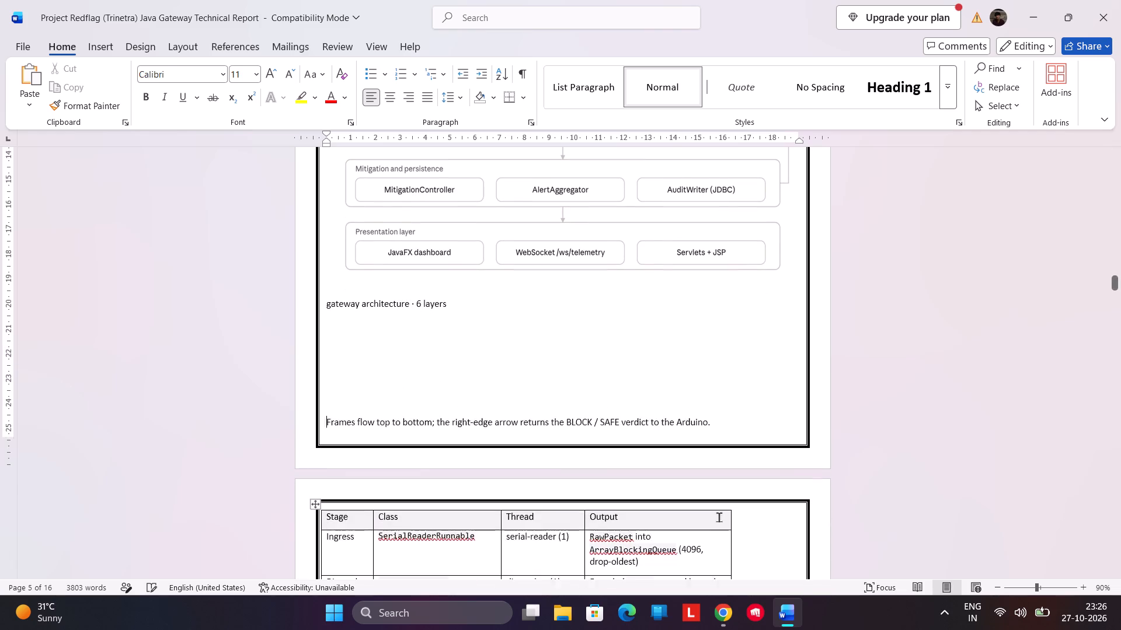
key("Return")
Center the Stage, Class, Thread and Output table on the page.
scroll(375, 474, "down", 6)
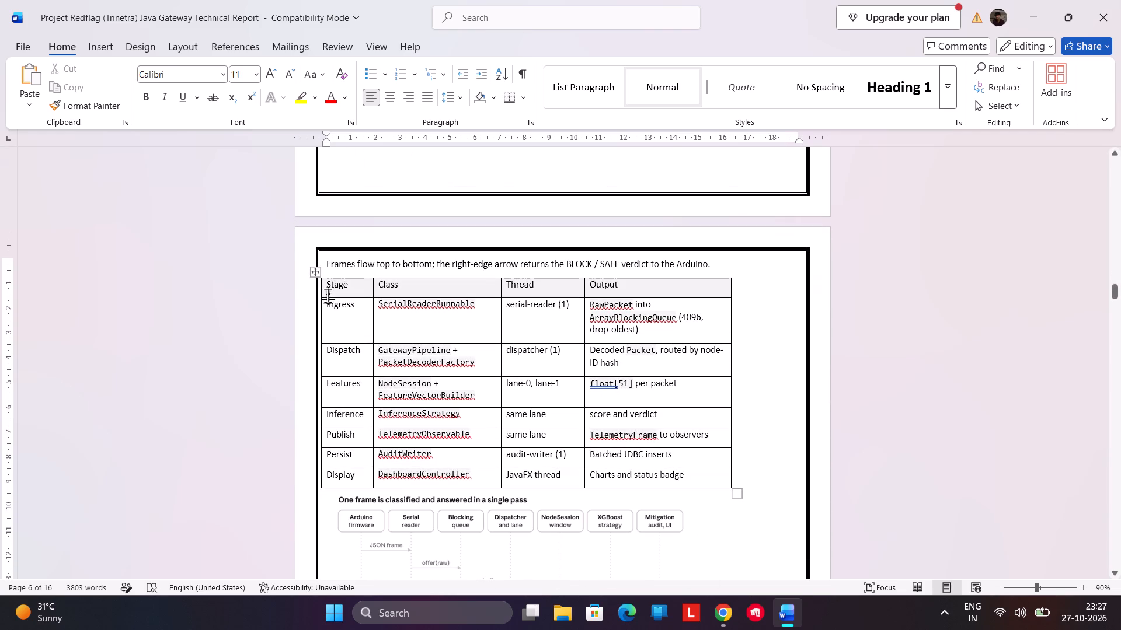
left_click(316, 274)
key("ctrl+e")
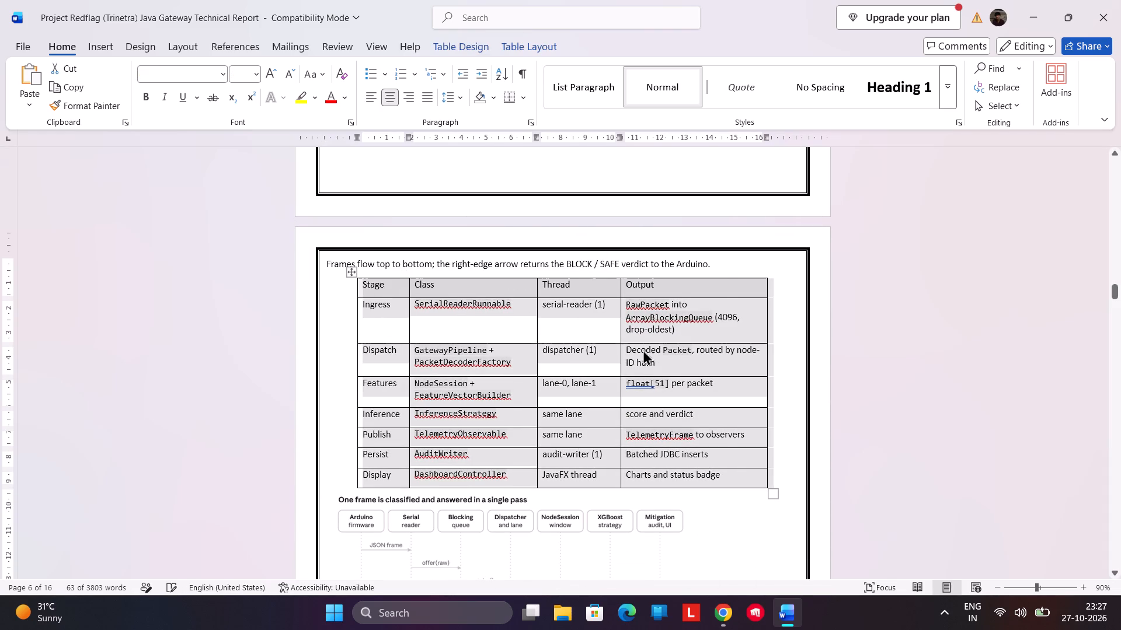
Enlarge the single-packet lifecycle diagram proportionally to about the full text width, keeping it inside the page border.
scroll(650, 381, "down", 4)
left_click(397, 351)
scroll(415, 379, "down", 5)
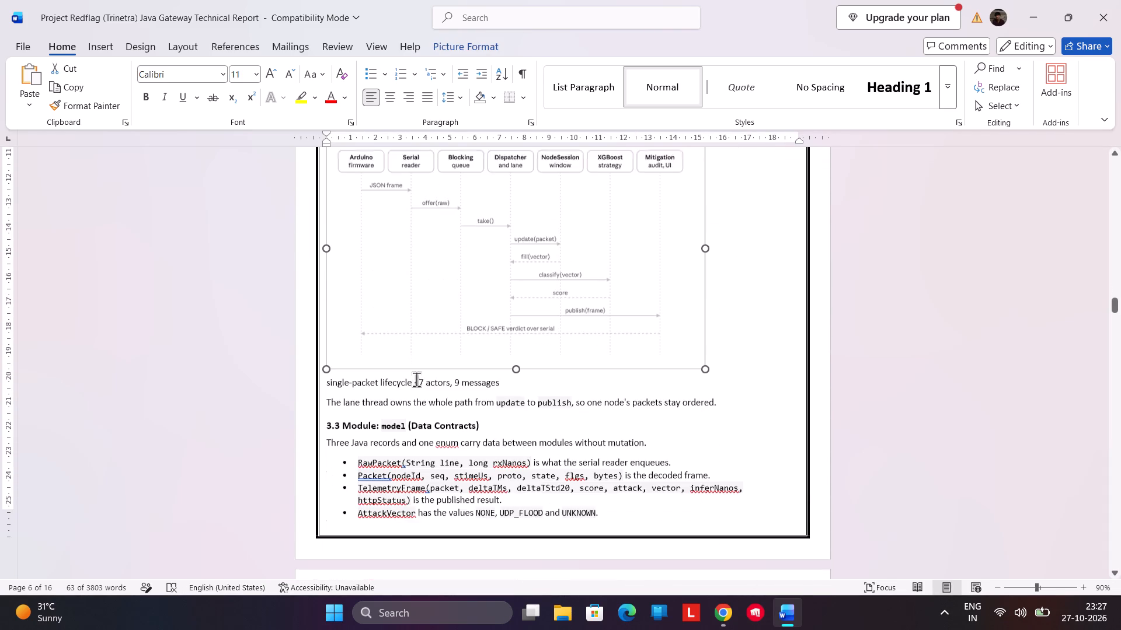
left_click_drag(705, 348, 803, 412)
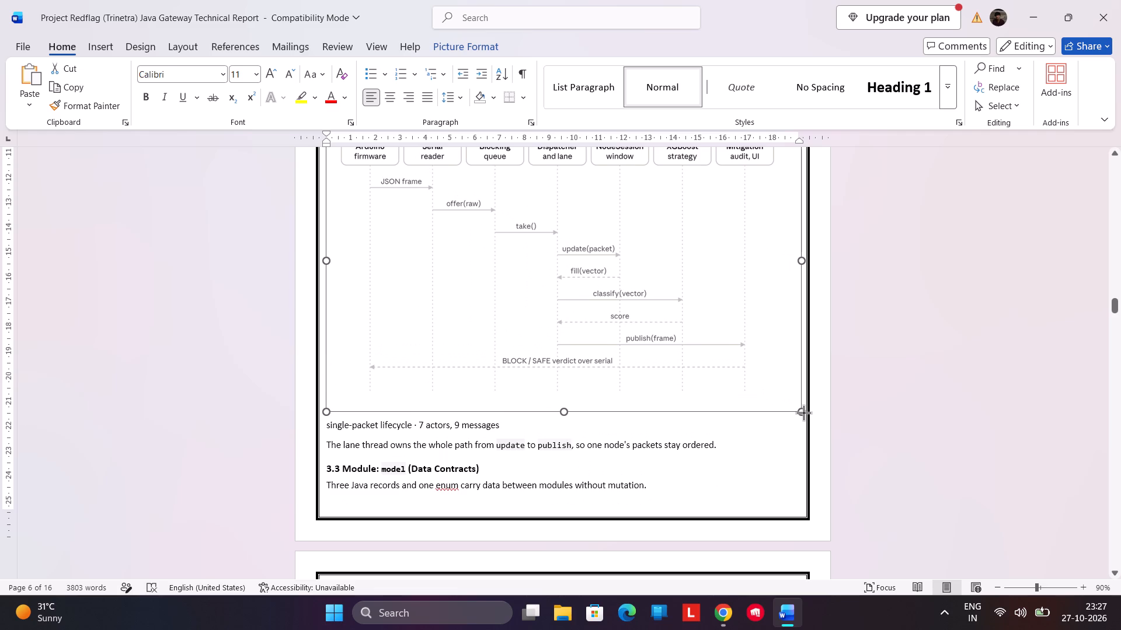
left_click_drag(803, 412, 808, 406)
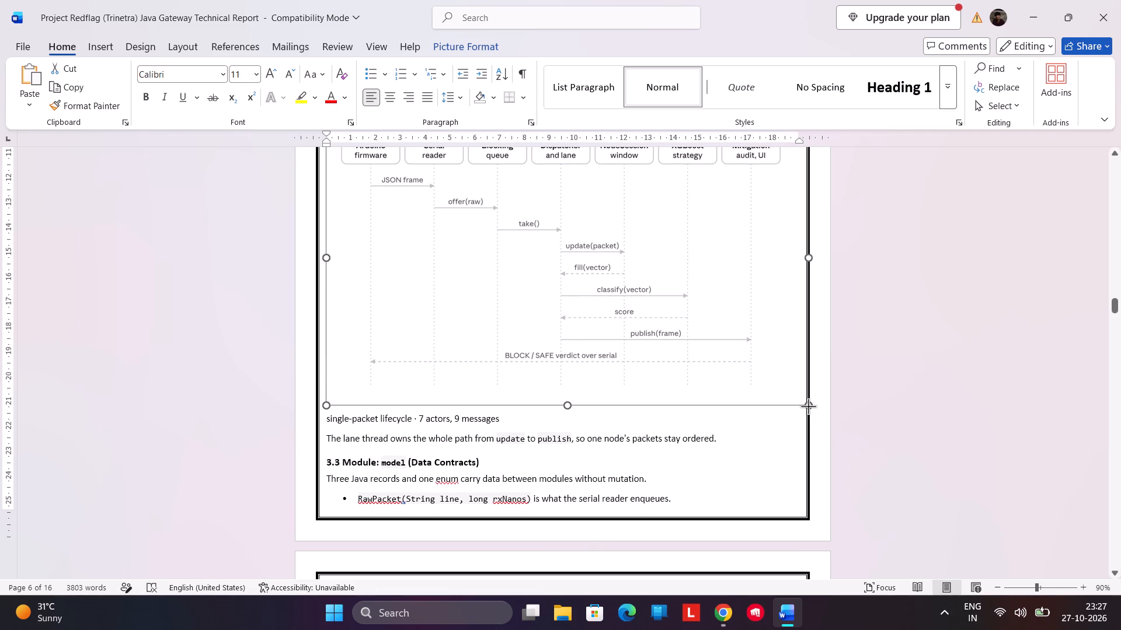
left_click_drag(808, 406, 800, 402)
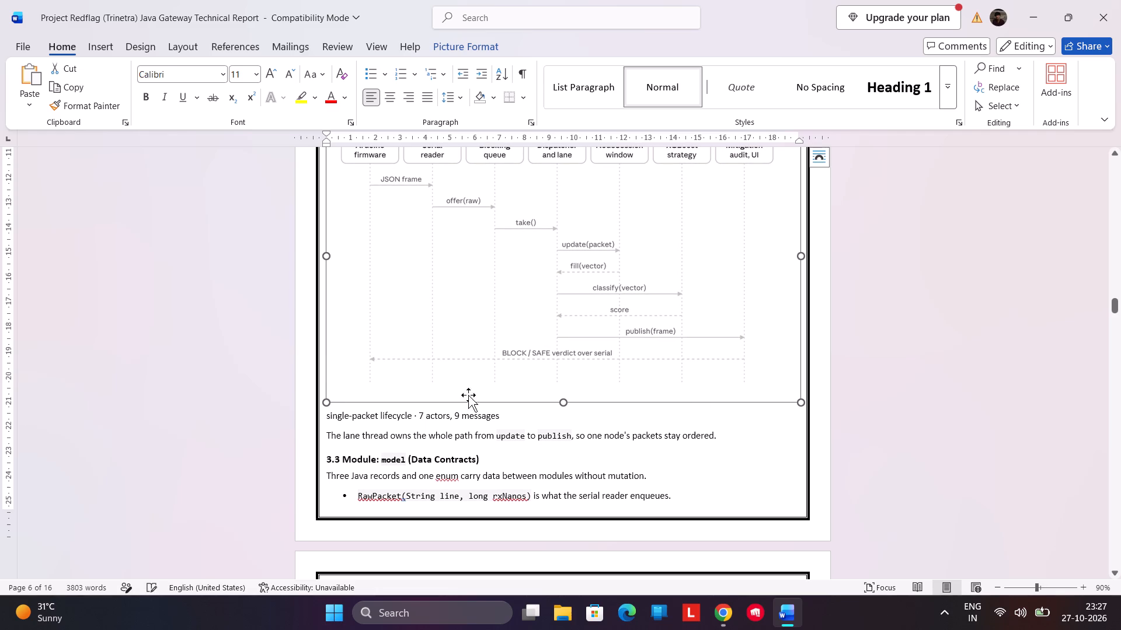
Insert two blank lines and a page break before the 3.3 Module: model (Data Contracts) heading so it starts a new page.
left_click(363, 440)
left_click(329, 460)
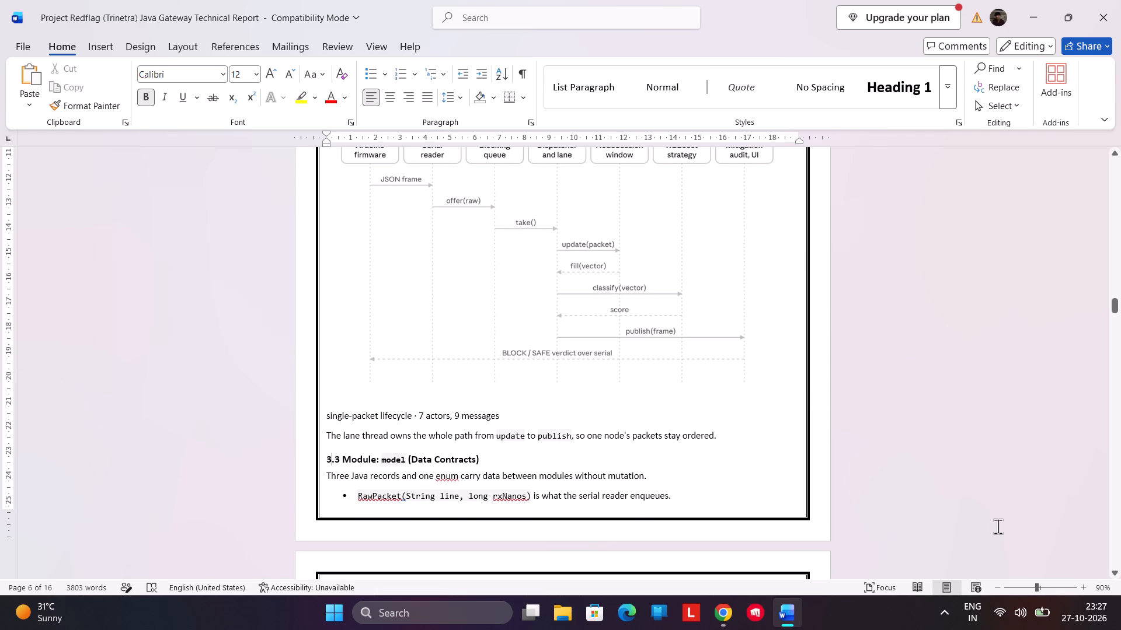
key("Left")
key("Return")
key("Return")
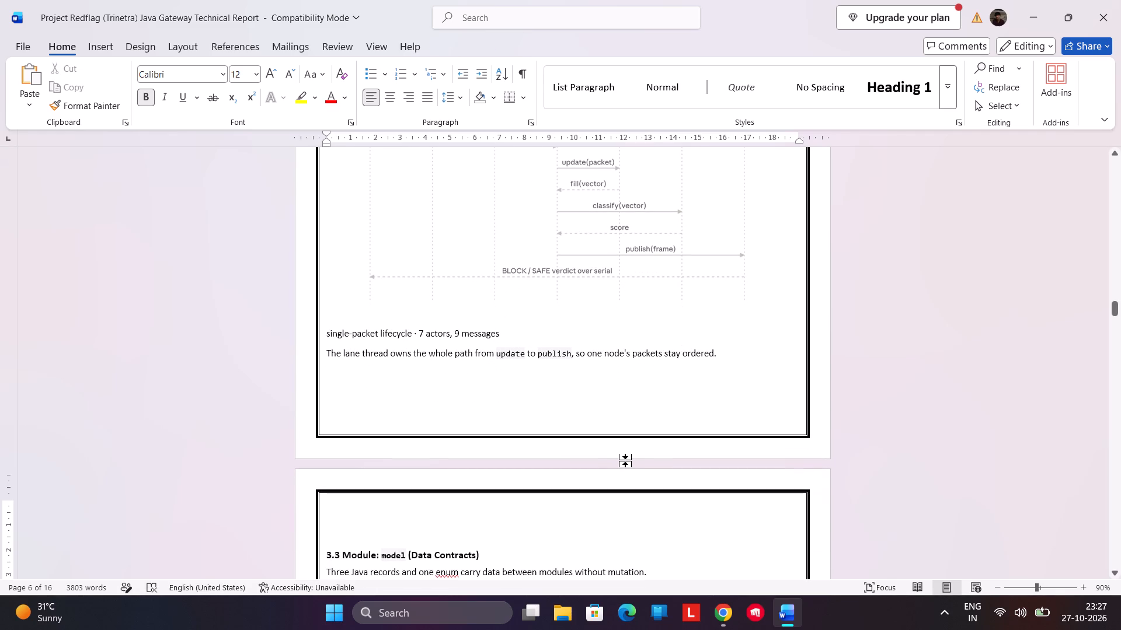
key("ctrl+Return")
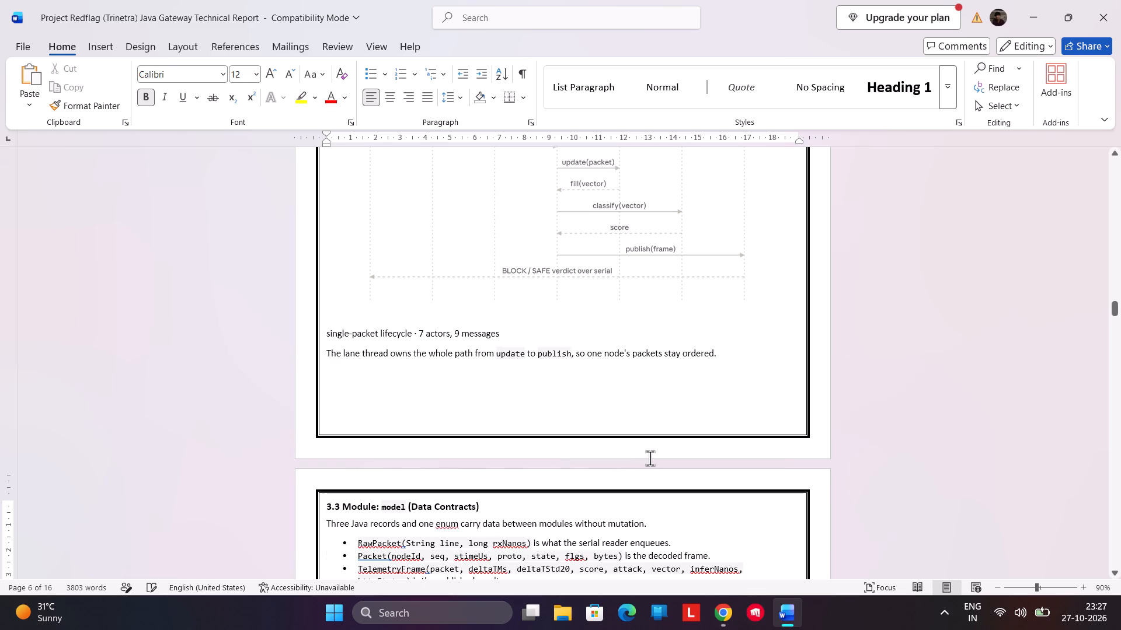
Center the Field and Meaning table under 3.4.1 Frame Schema (v1), and insert a line break after the JSON sample line above it.
scroll(651, 418, "down", 9)
scroll(974, 408, "down", 2)
scroll(974, 408, "up", 1)
scroll(974, 408, "down", 2)
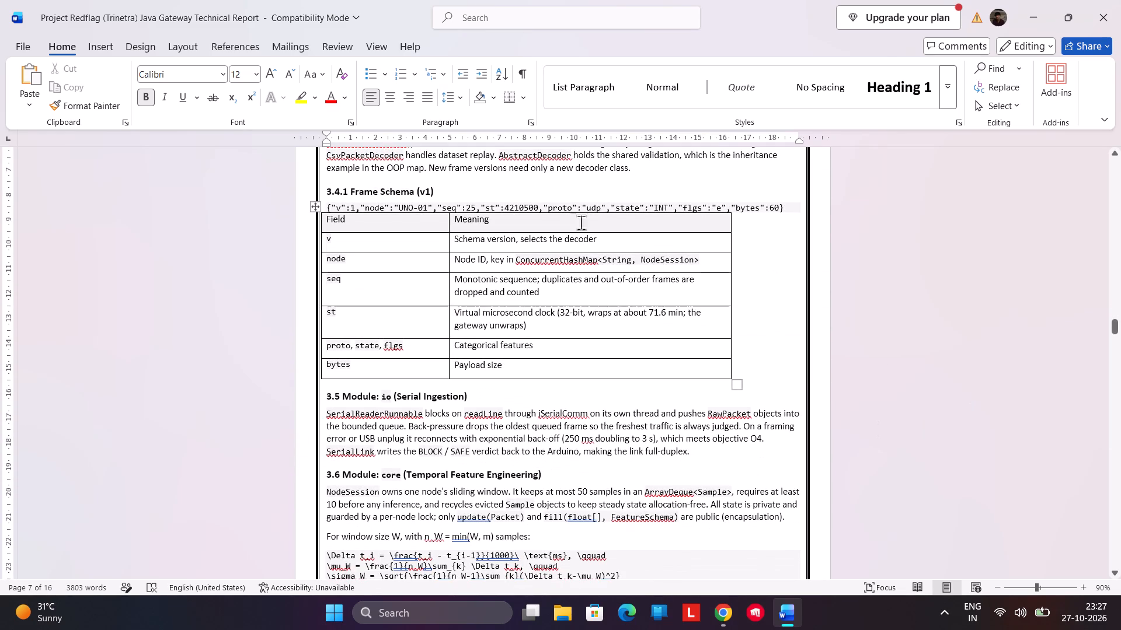
left_click(314, 205)
key("ctrl+e")
left_click(786, 204)
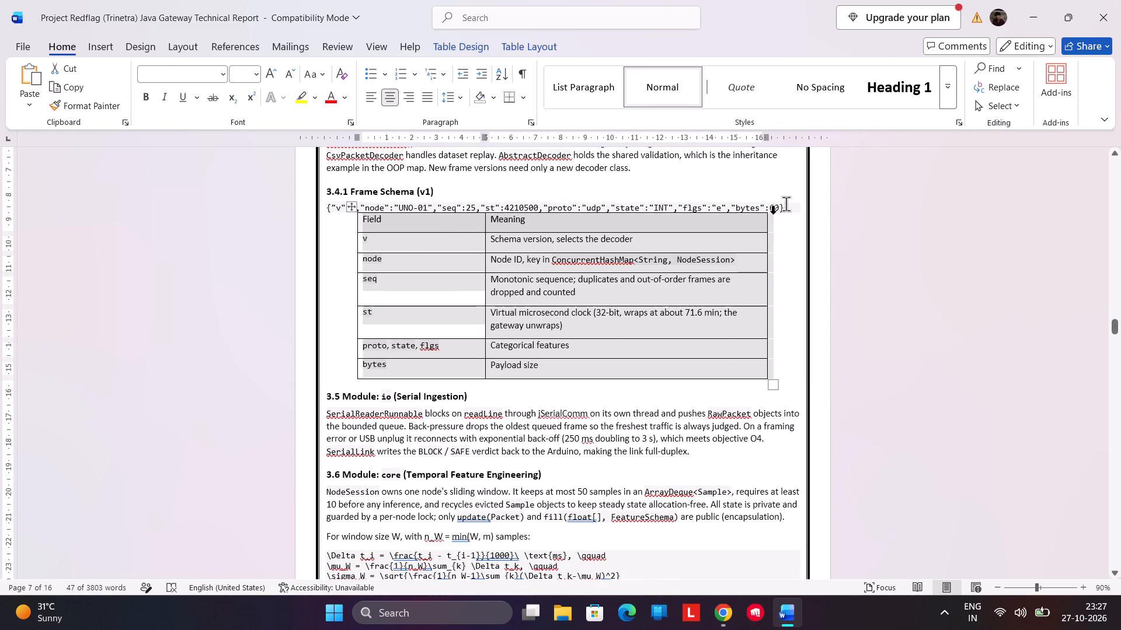
key("Return")
Center the Artifact, Detection and Handling in NodeSession table on the page.
scroll(701, 279, "down", 5)
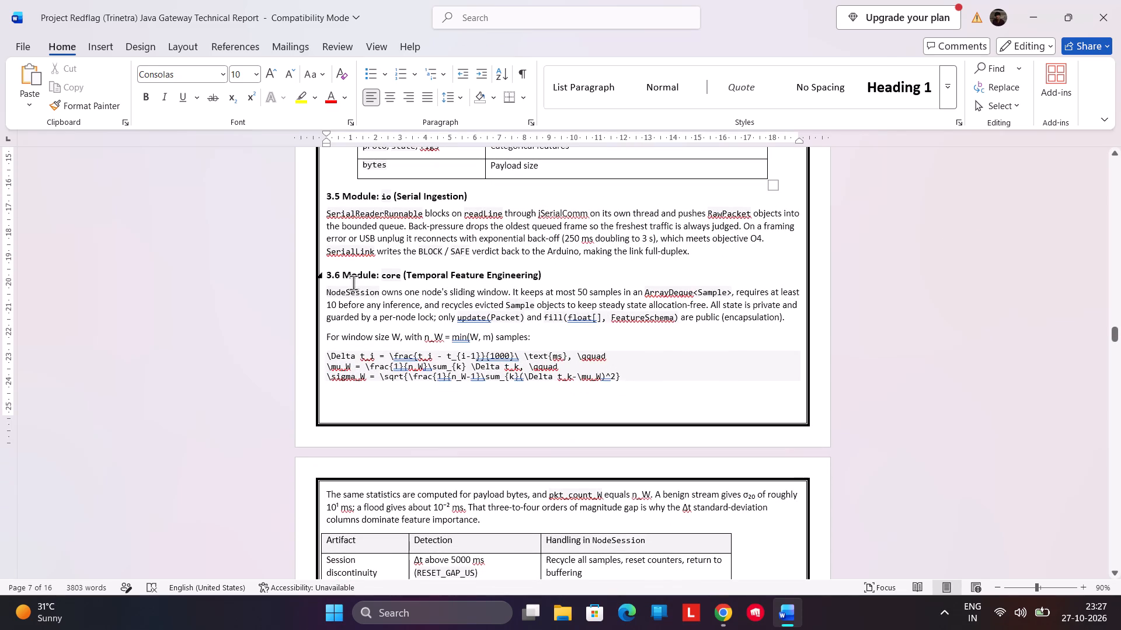
scroll(350, 277, "down", 5)
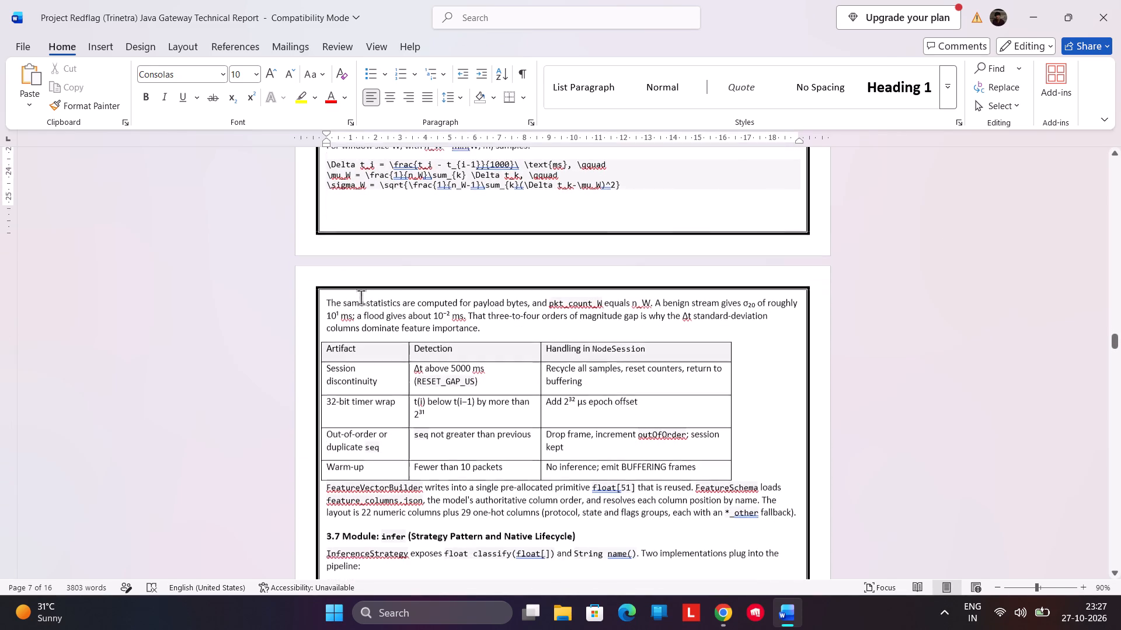
scroll(361, 297, "down", 1)
left_click(353, 296)
left_click(317, 275)
key("ctrl+e")
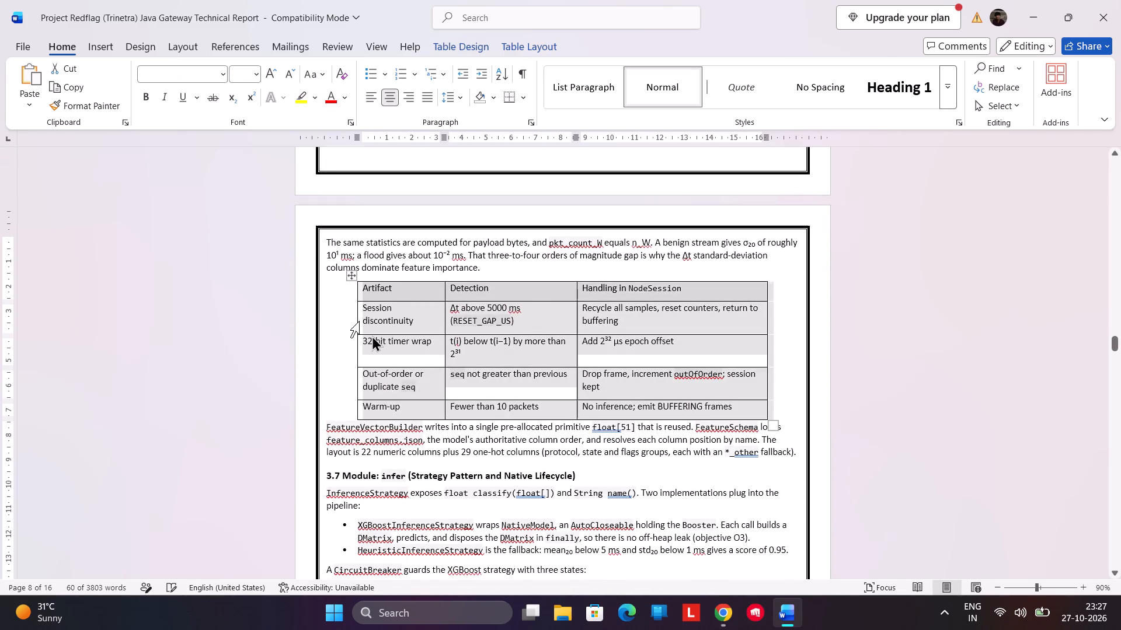
Center the State and Behaviour table of section 3.7 on the page.
scroll(375, 338, "down", 5)
left_click(351, 393)
left_click(313, 373)
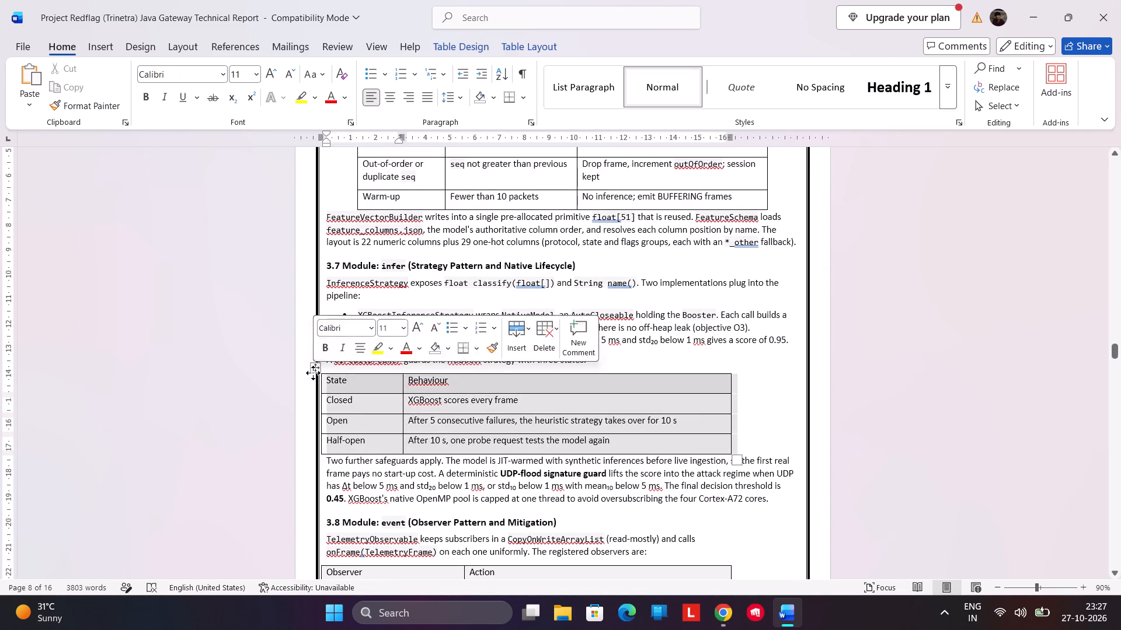
key("ctrl+e")
Center the Observer and Action table of section 3.8 on the page.
scroll(315, 373, "down", 2)
scroll(315, 373, "up", 1)
scroll(316, 373, "down", 7)
left_click(365, 272)
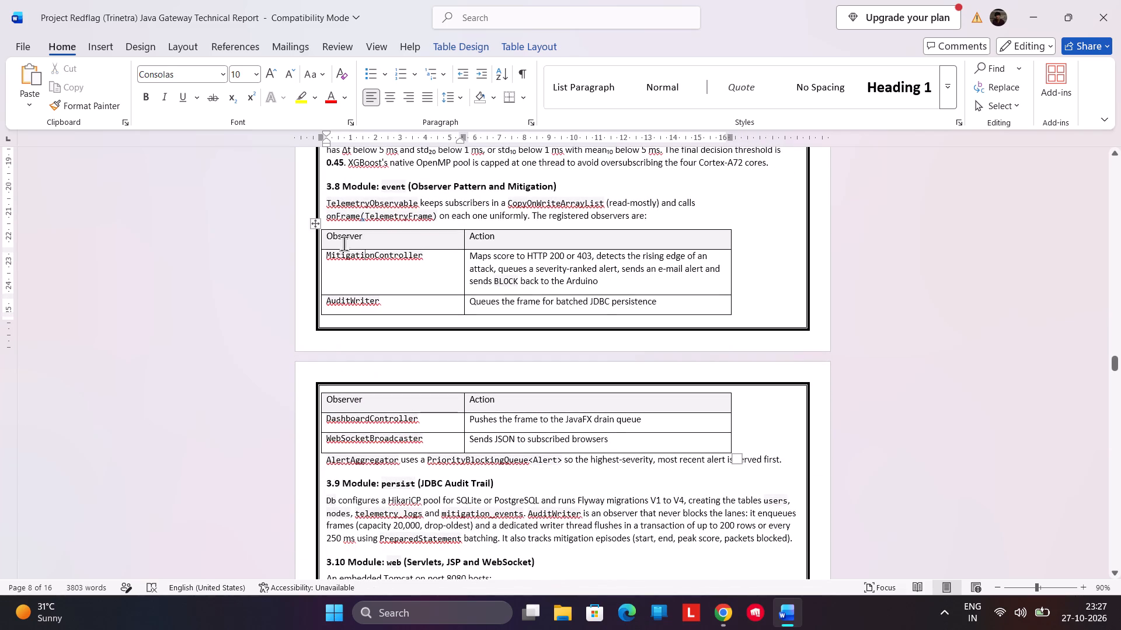
left_click(315, 225)
key("ctrl+e")
Center the Component, Route and Purpose table of section 3.10 on the page.
scroll(351, 304, "down", 5)
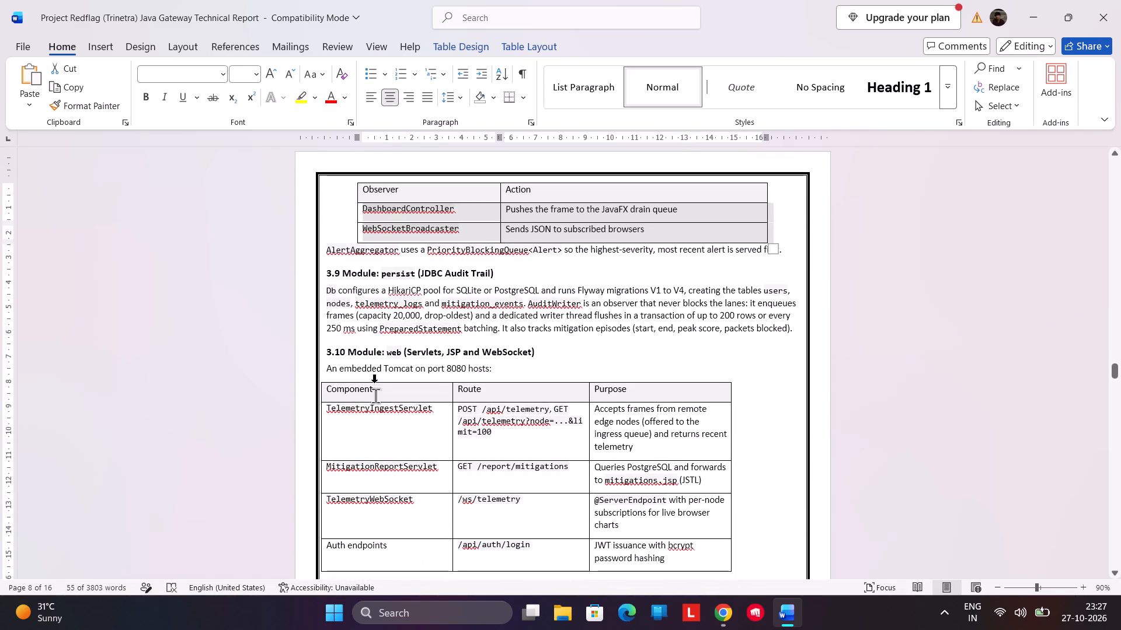
left_click(377, 415)
left_click(319, 377)
key("ctrl+e")
Center the thread topology diagram in section 3.13 Concurrency Design and enlarge it proportionally from its corner.
scroll(321, 377, "down", 2)
scroll(321, 377, "up", 1)
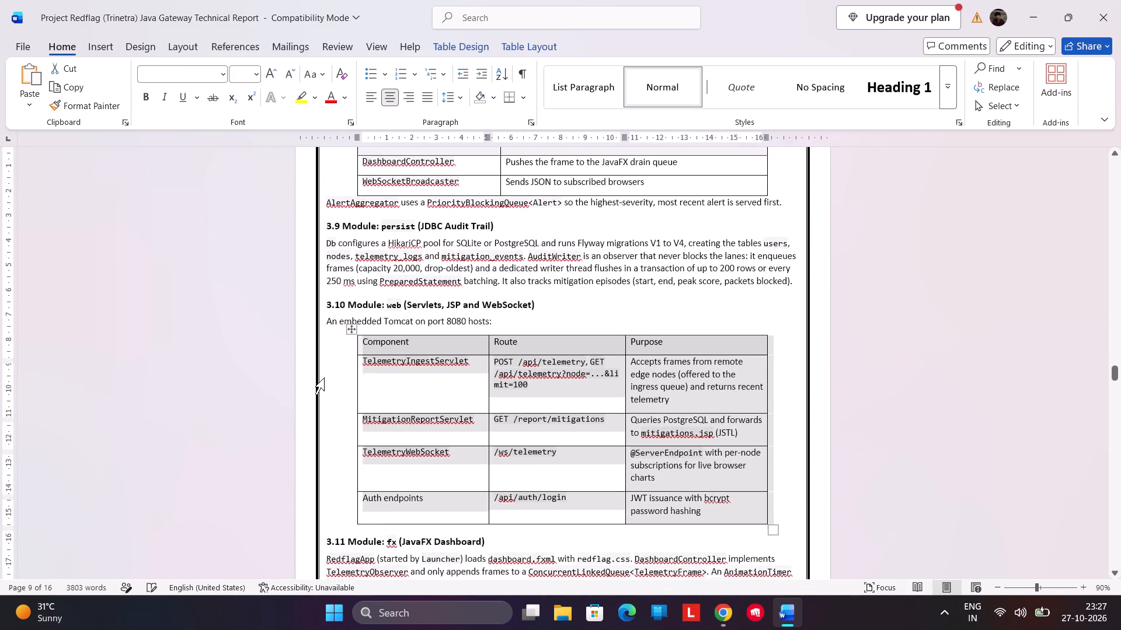
scroll(329, 380, "down", 8)
scroll(375, 566, "down", 5)
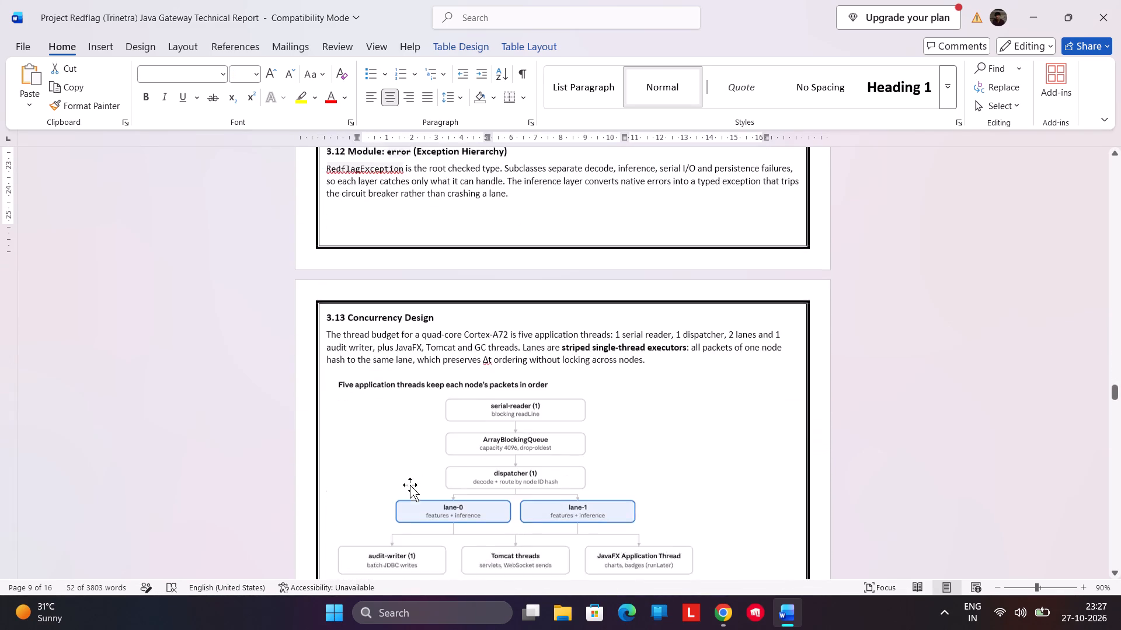
scroll(532, 454, "down", 4)
left_click(523, 346)
key("ctrl+e")
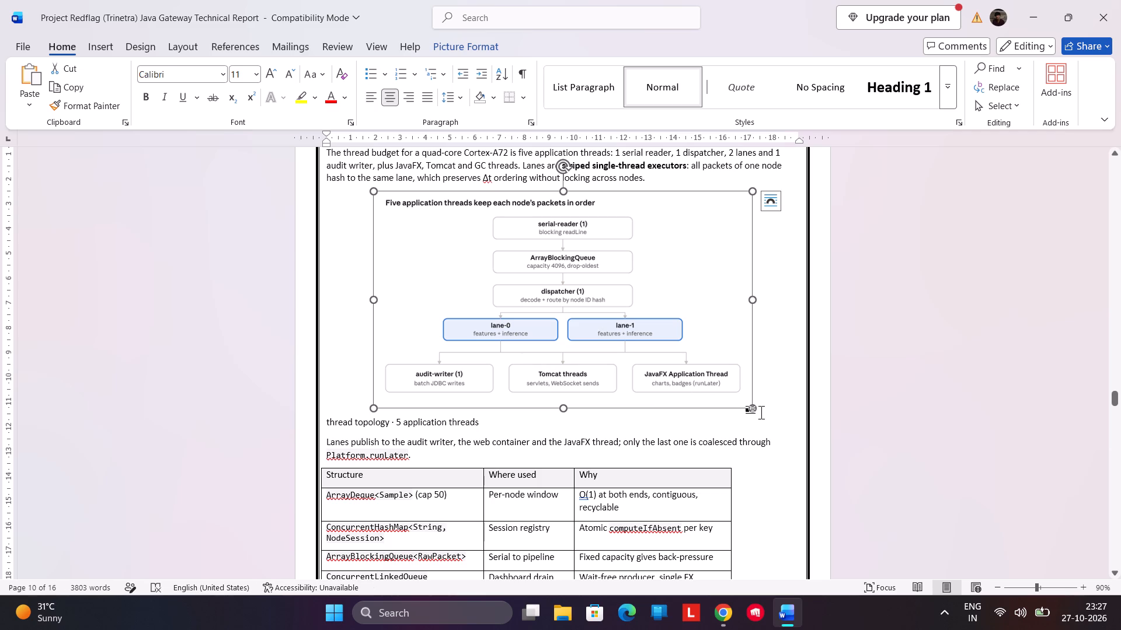
scroll(532, 439, "down", 6)
scroll(527, 440, "up", 1)
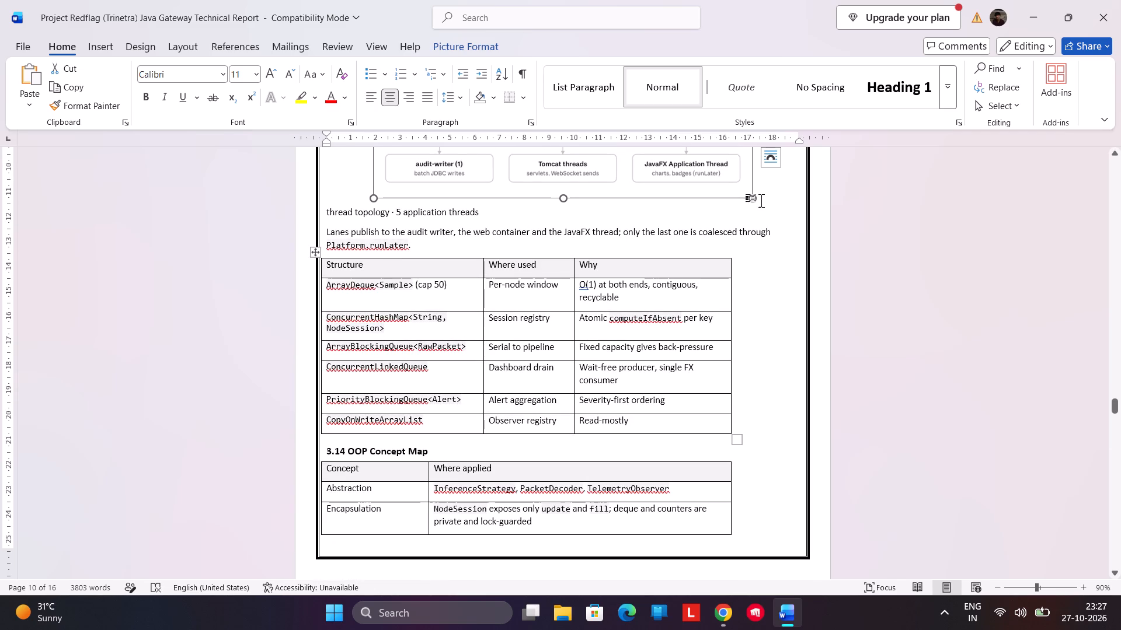
left_click_drag(756, 198, 841, 274)
Delete the whole Concept and Where applied table under the 3.14 OOP Concept Map heading, keeping the heading.
scroll(516, 362, "down", 10)
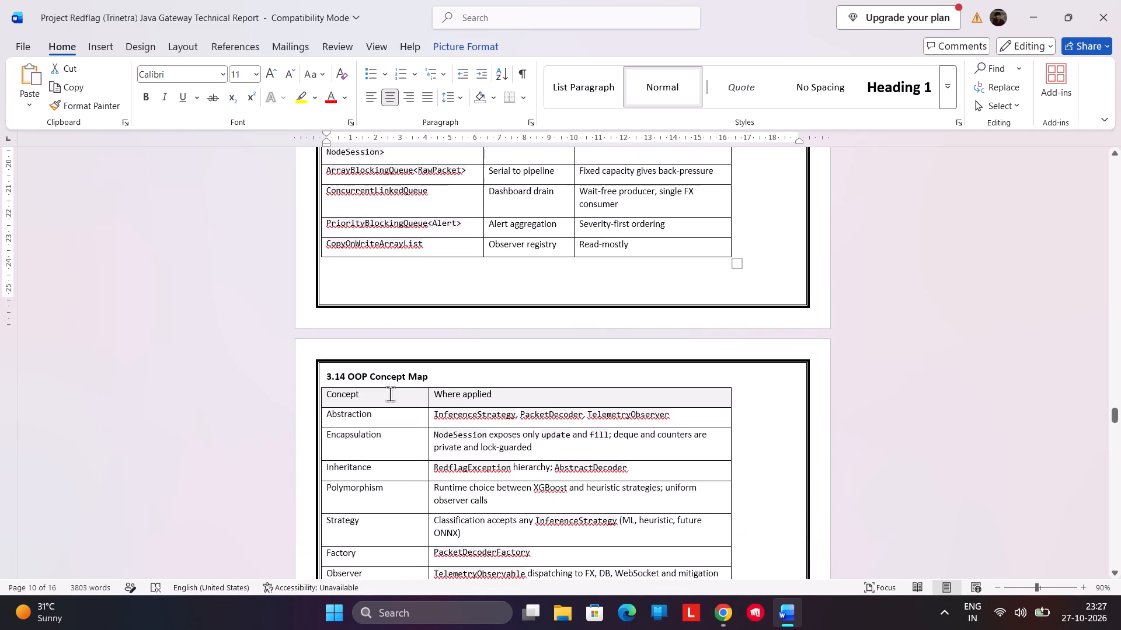
scroll(388, 394, "down", 4)
left_click_drag(752, 436, 300, 215)
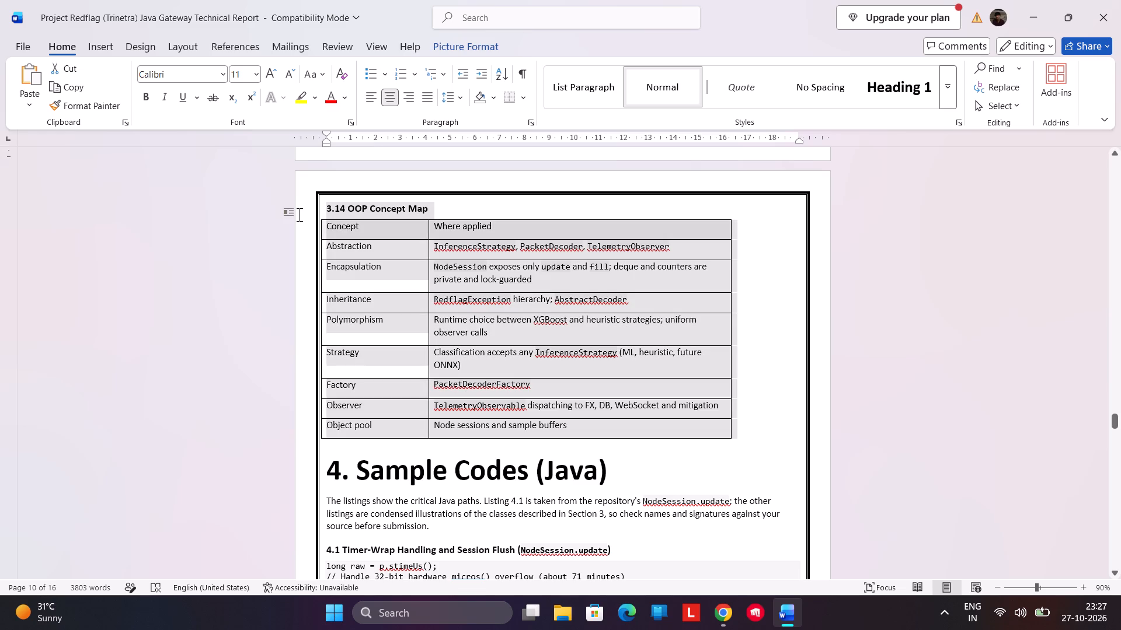
left_click_drag(300, 215, 301, 222)
key("Delete")
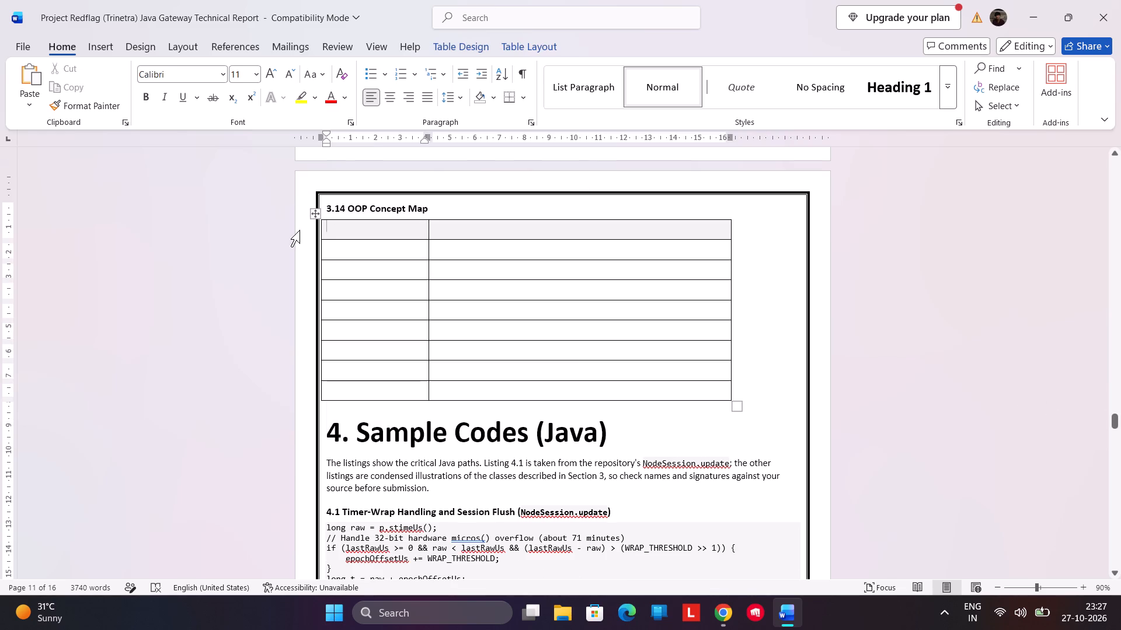
left_click(316, 212)
key("0")
key("Right")
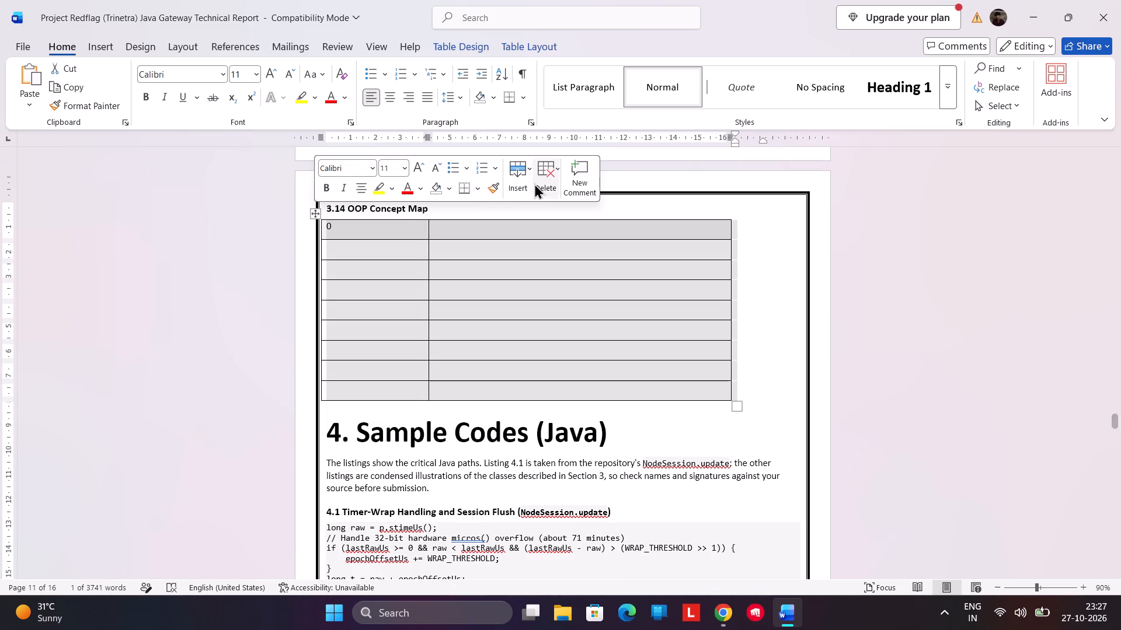
left_click(549, 178)
left_click(587, 278)
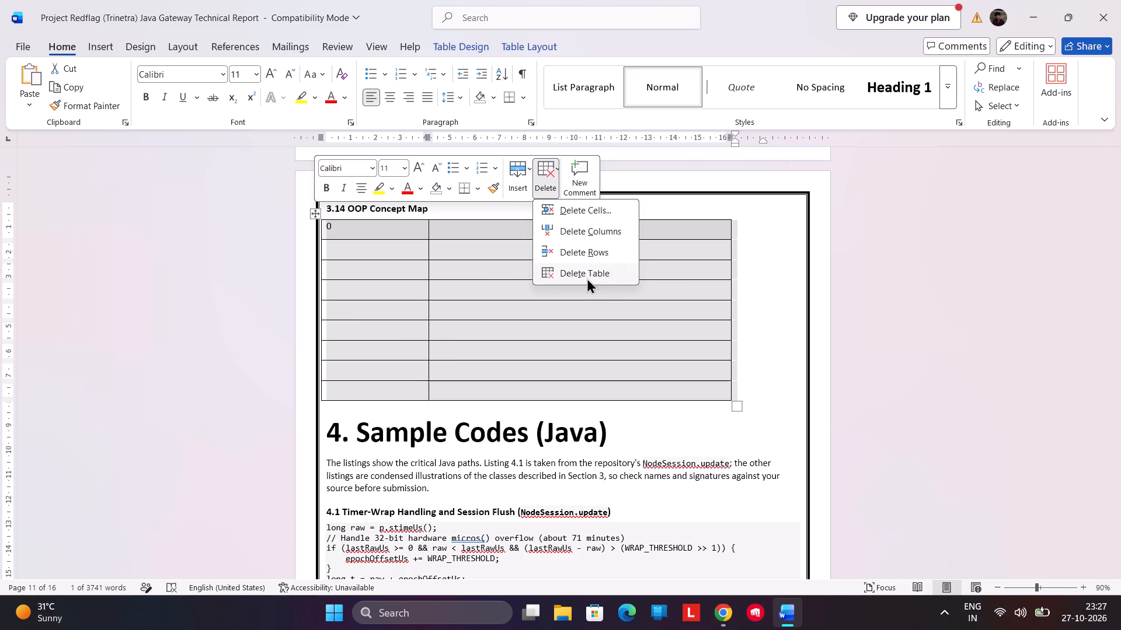
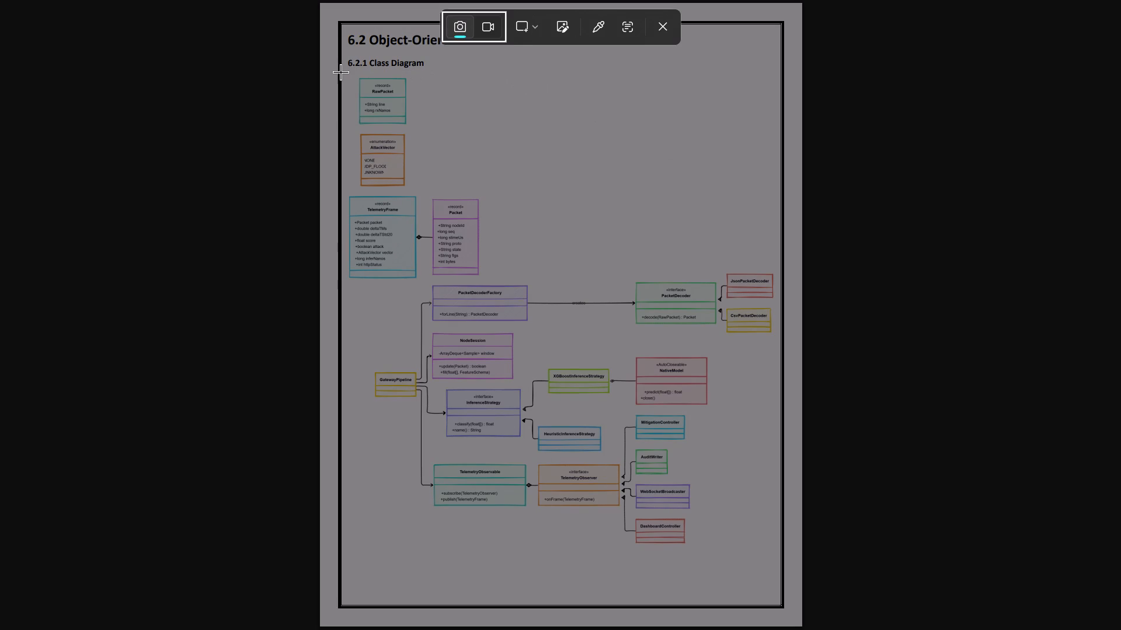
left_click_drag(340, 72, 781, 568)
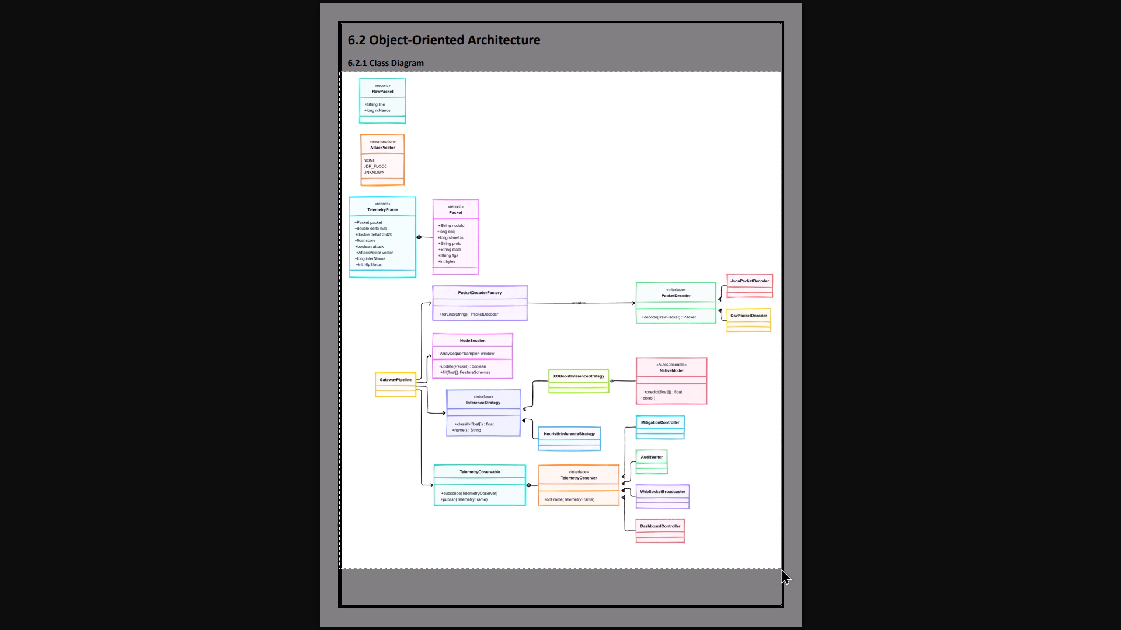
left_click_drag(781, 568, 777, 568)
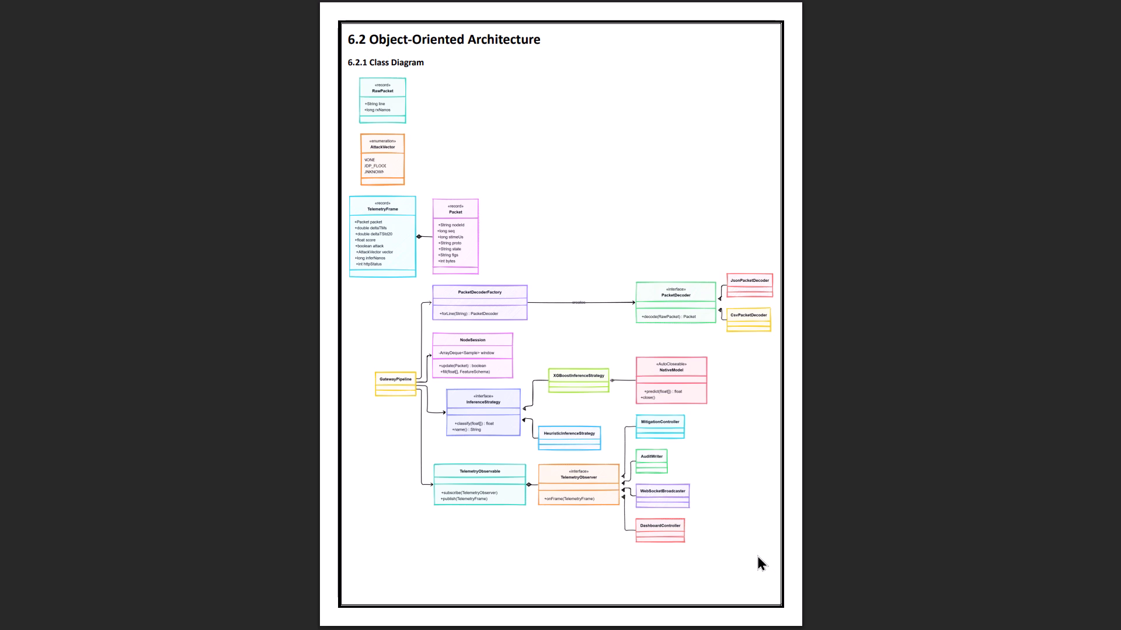
Snip the whole class diagram again, cropped just inside the page border and just below DashboardController, and leave the full-screen view.
key("Print")
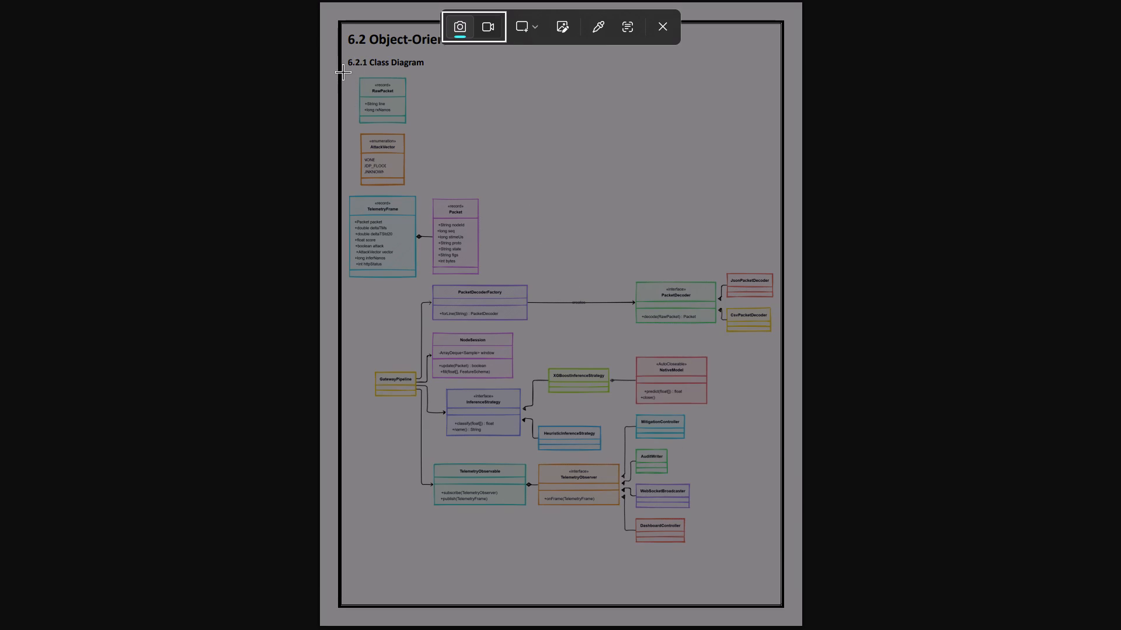
left_click_drag(344, 71, 781, 538)
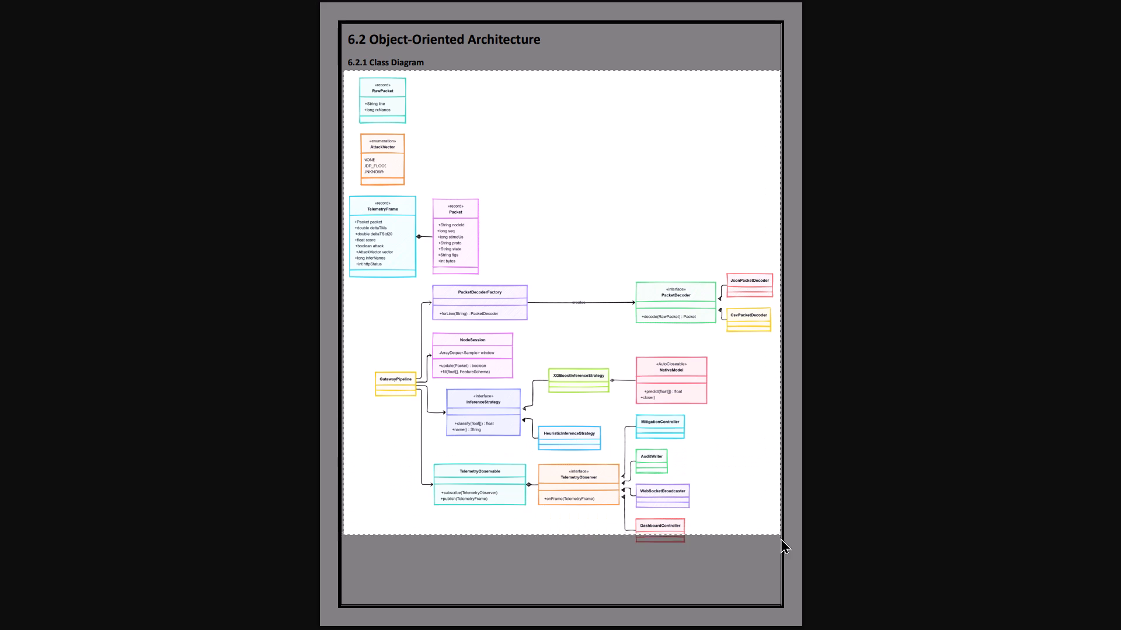
left_click_drag(781, 538, 778, 548)
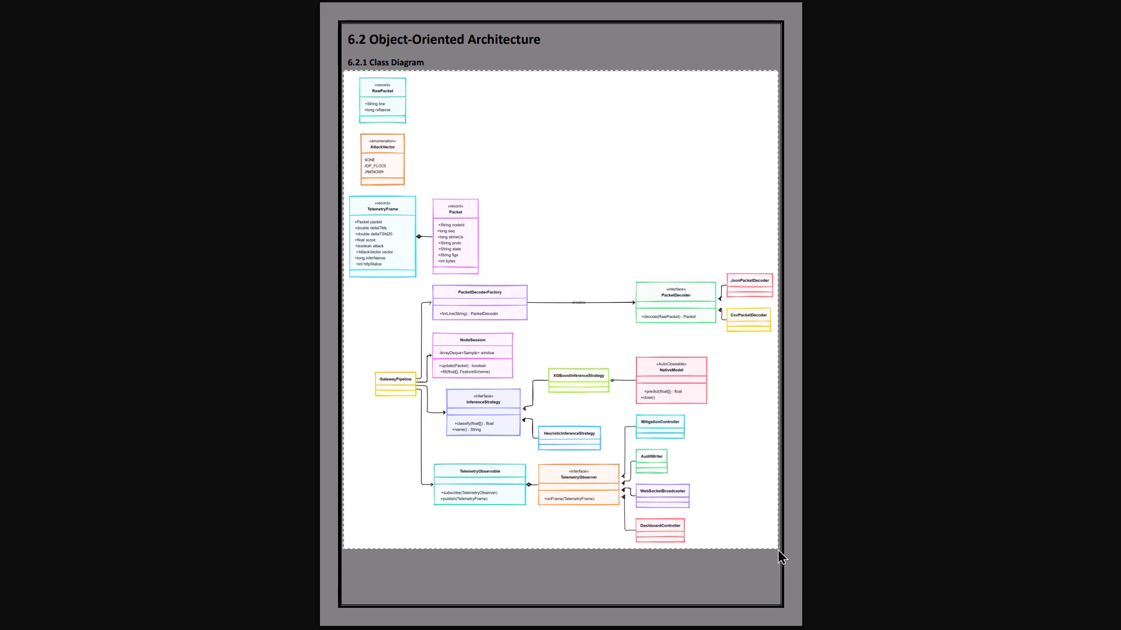
left_click_drag(778, 548, 777, 548)
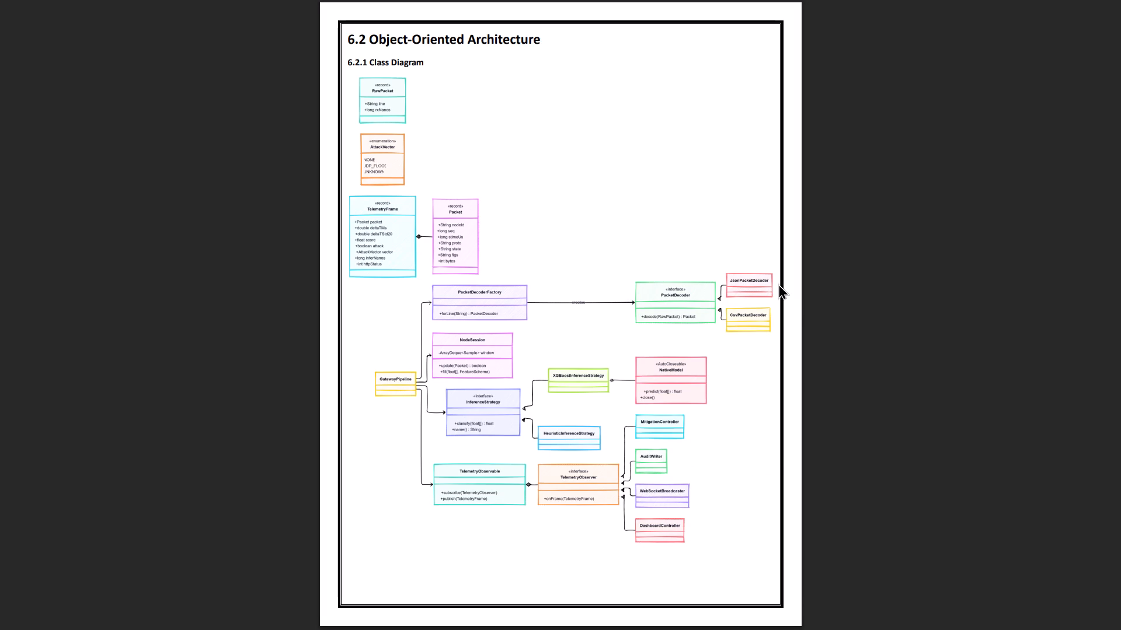
key("Escape")
key("space")
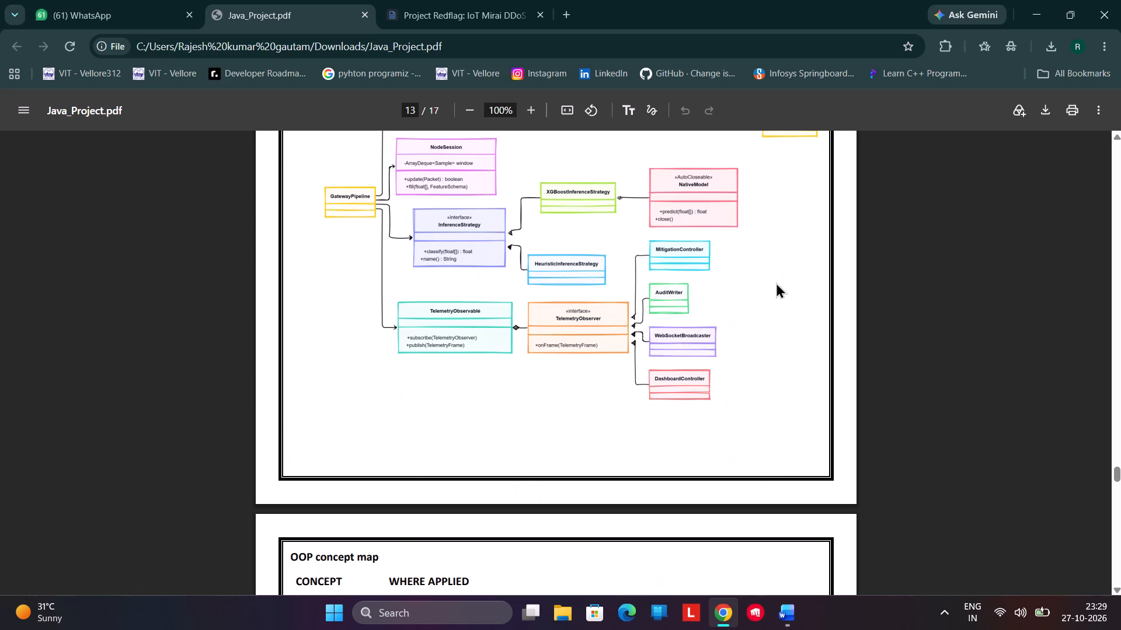
Switch to the Word report and paste the captured class diagram directly before the 4. Sample Codes (Java) heading.
key("alt+Tab")
key("ctrl+v")
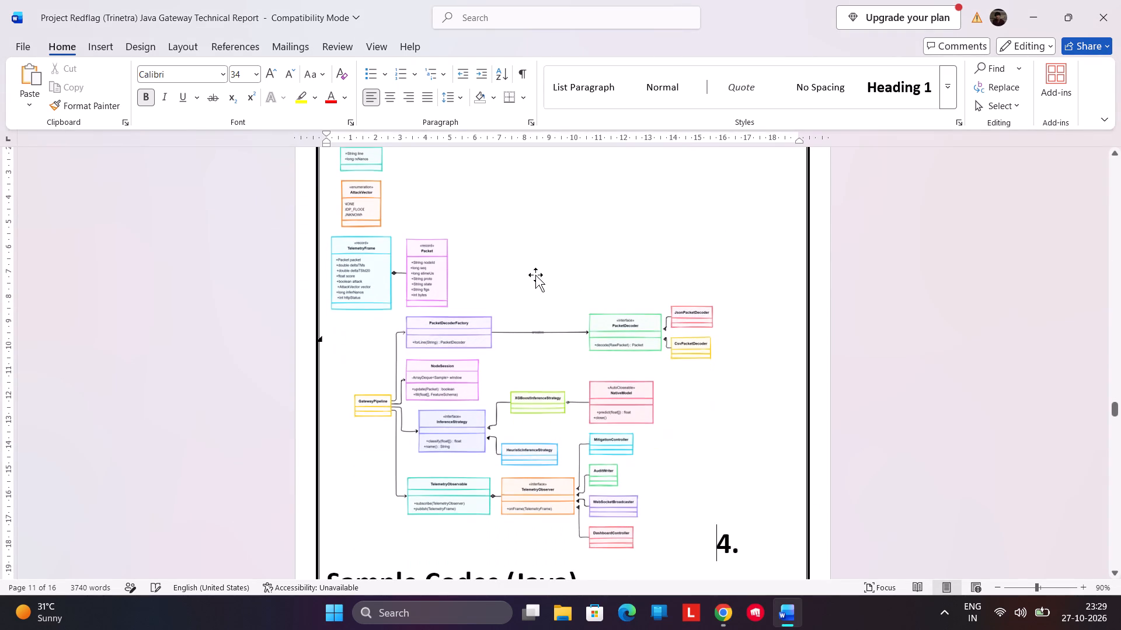
Enlarge the pasted class diagram proportionally from its corner to the full text width.
left_click(566, 309)
scroll(570, 310, "down", 2)
scroll(601, 328, "up", 1)
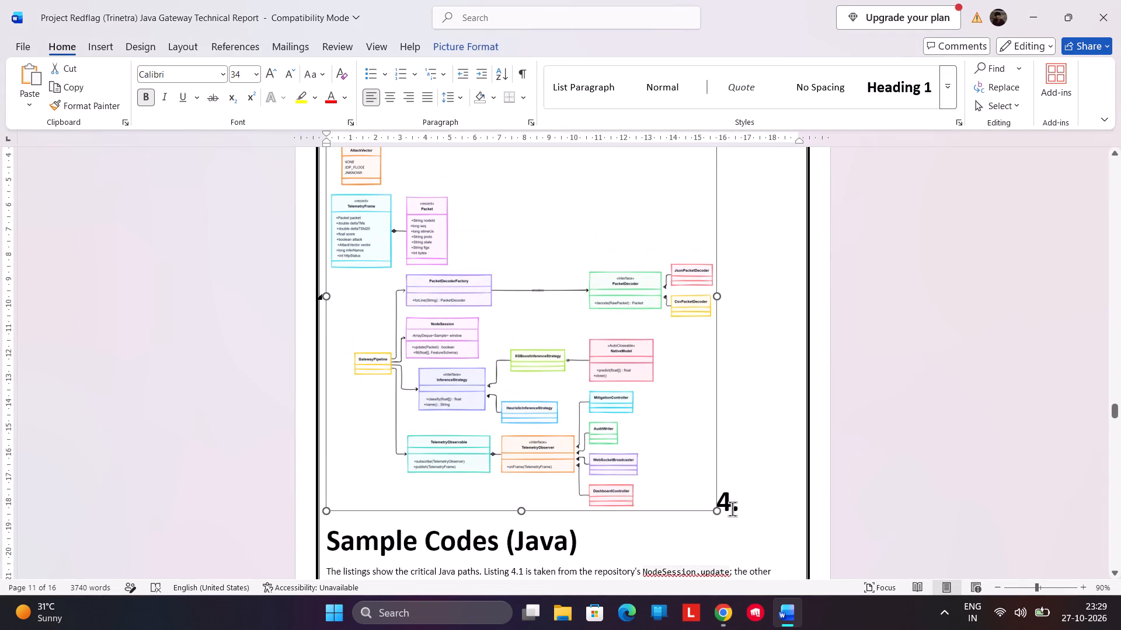
left_click_drag(716, 511, 778, 592)
Insert two blank lines before the 4. Sample Codes (Java) heading so it starts on a new page.
scroll(543, 302, "up", 5, "ctrl")
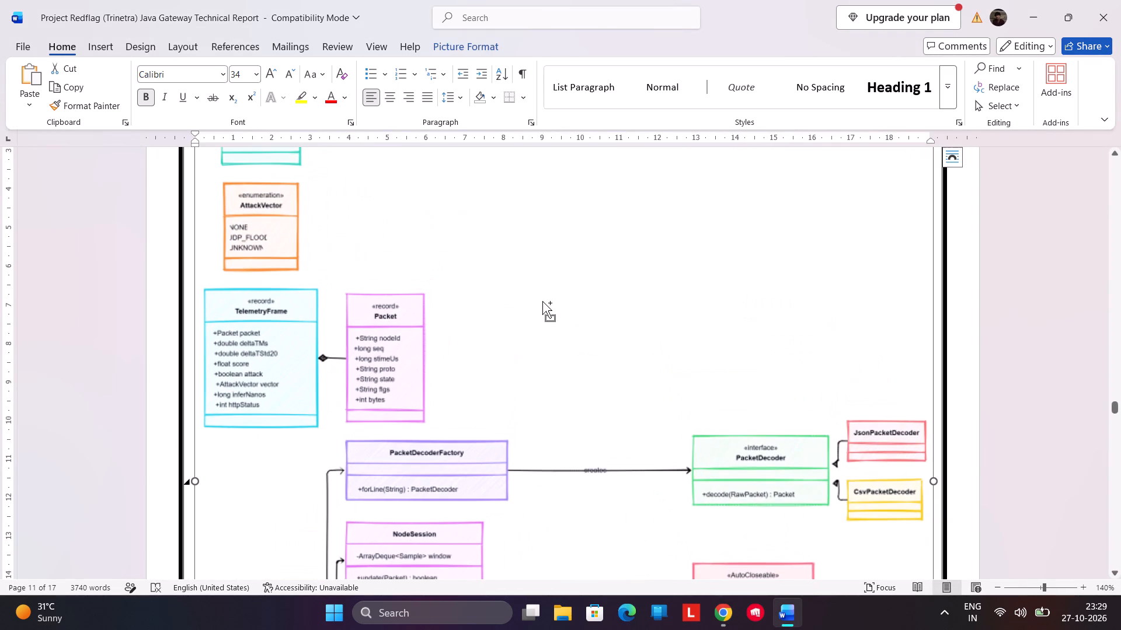
scroll(542, 301, "up", 6, "ctrl")
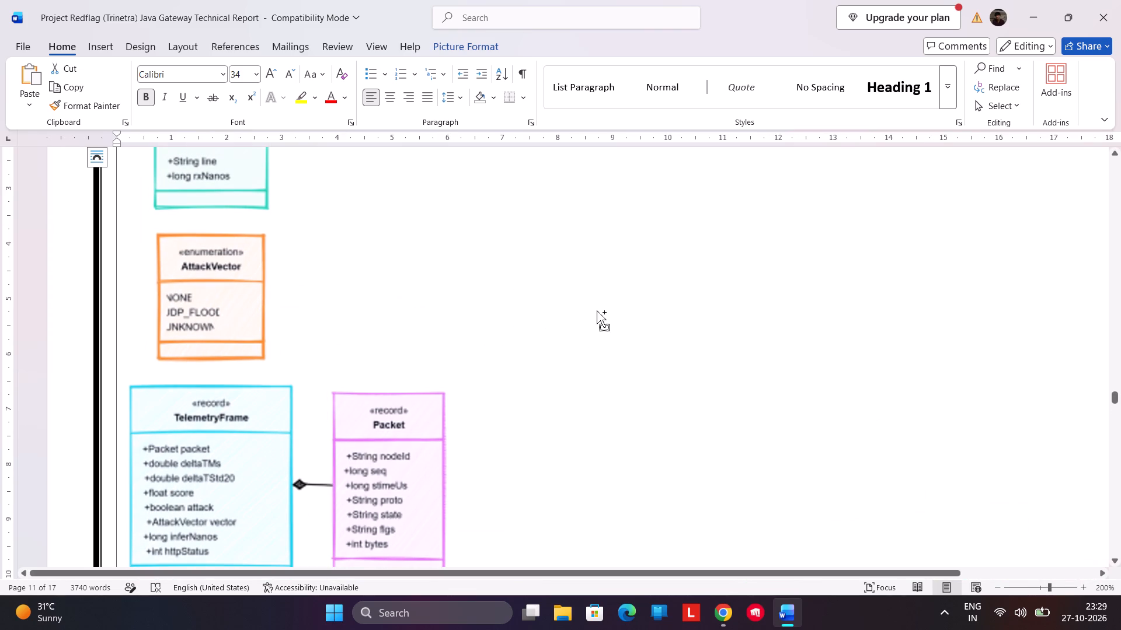
scroll(597, 310, "down", 2, "ctrl")
scroll(597, 310, "up", 1, "ctrl")
scroll(597, 310, "down", 7, "ctrl")
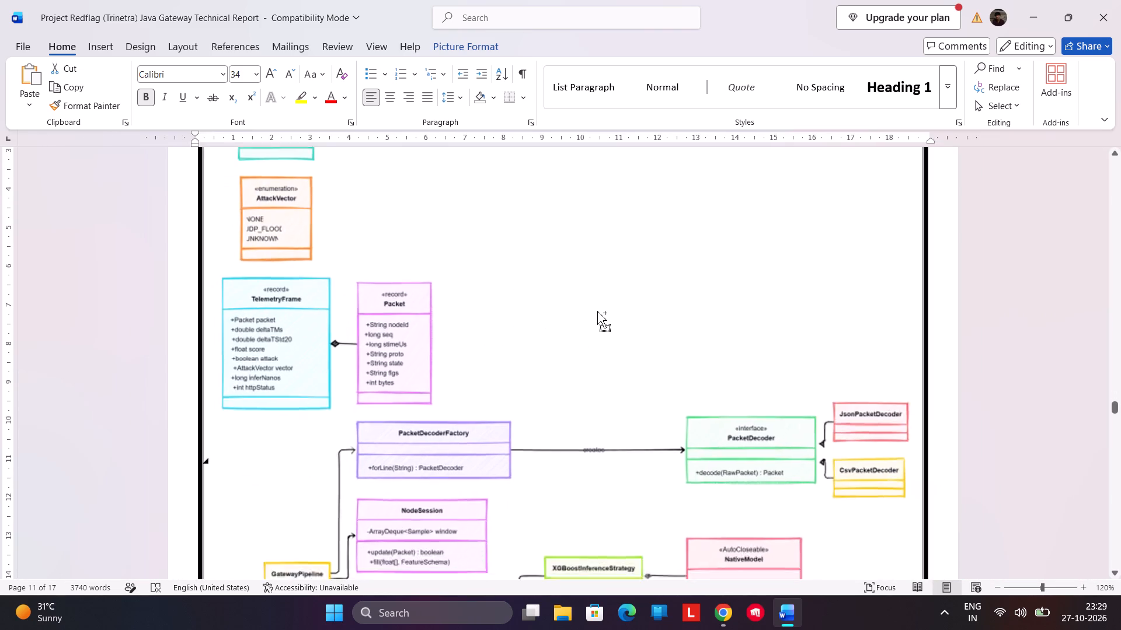
scroll(597, 311, "down", 11)
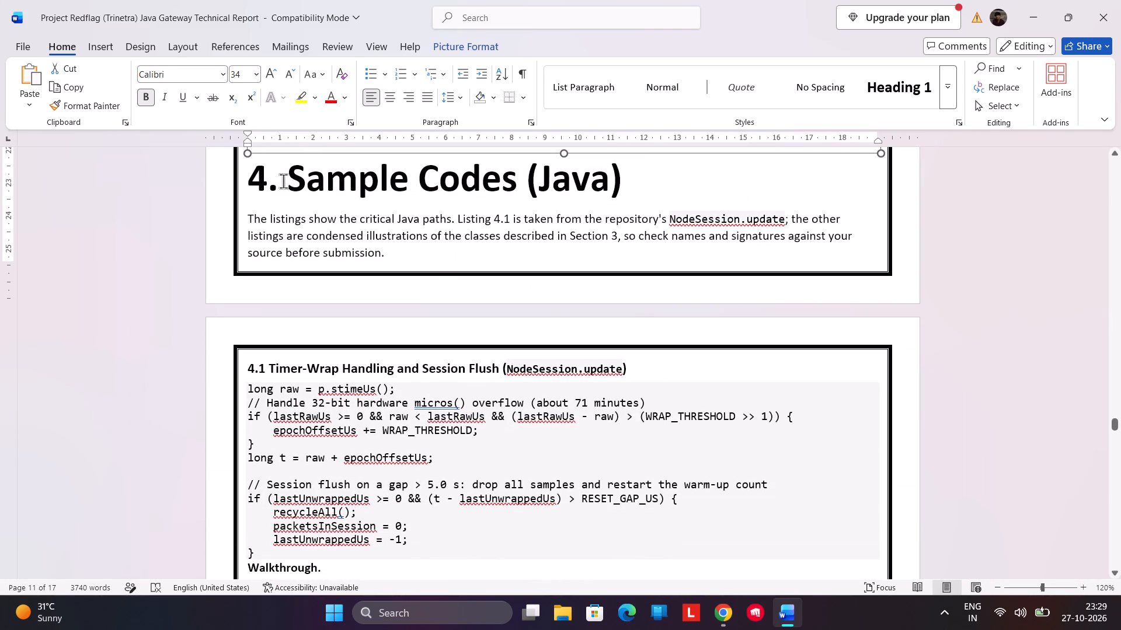
left_click(249, 177)
key("Return")
key("Return")
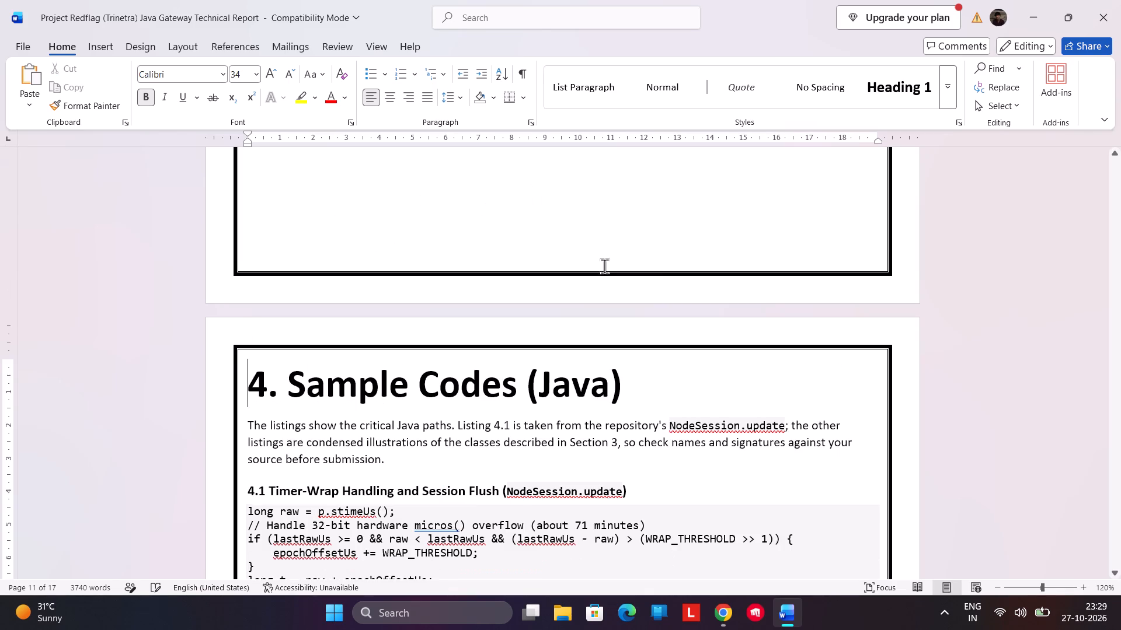
Review the code listings of section 4 and the GitHub Links section through to the end of the report.
scroll(600, 268, "down", 6)
scroll(598, 272, "up", 1)
scroll(598, 272, "down", 1)
scroll(598, 272, "up", 1)
scroll(598, 272, "down", 13)
scroll(598, 274, "up", 1)
scroll(598, 274, "down", 5)
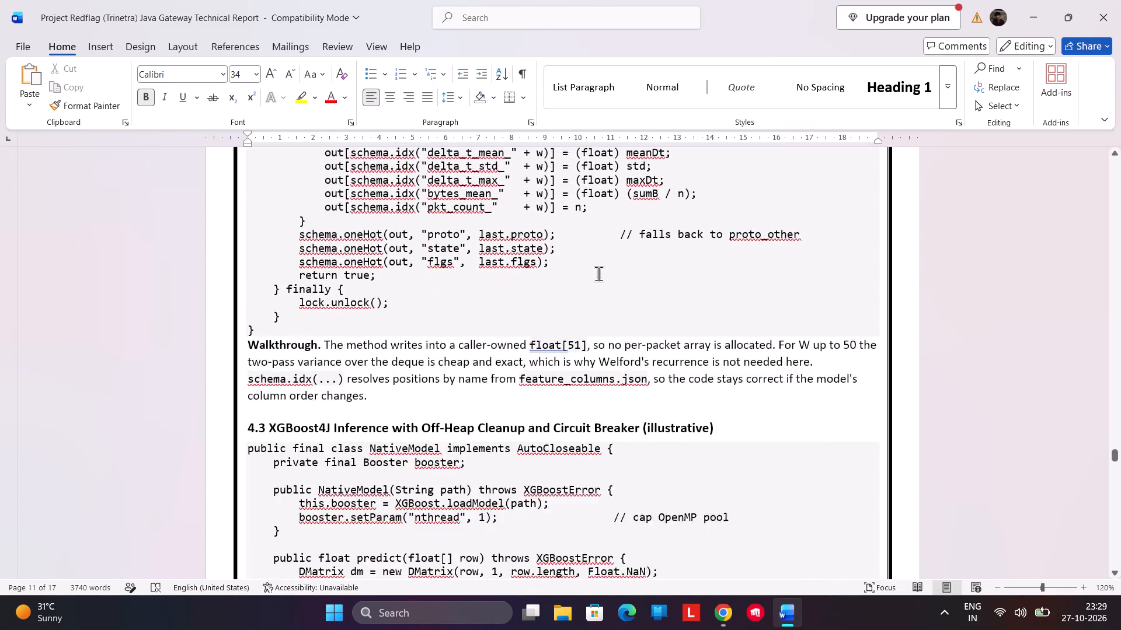
scroll(598, 274, "down", 13)
scroll(598, 273, "up", 1)
scroll(598, 273, "down", 7)
scroll(600, 272, "up", 1)
scroll(600, 272, "down", 9)
scroll(617, 279, "up", 2)
scroll(618, 279, "down", 19)
scroll(624, 281, "down", 3)
scroll(624, 281, "up", 1)
scroll(624, 281, "down", 4)
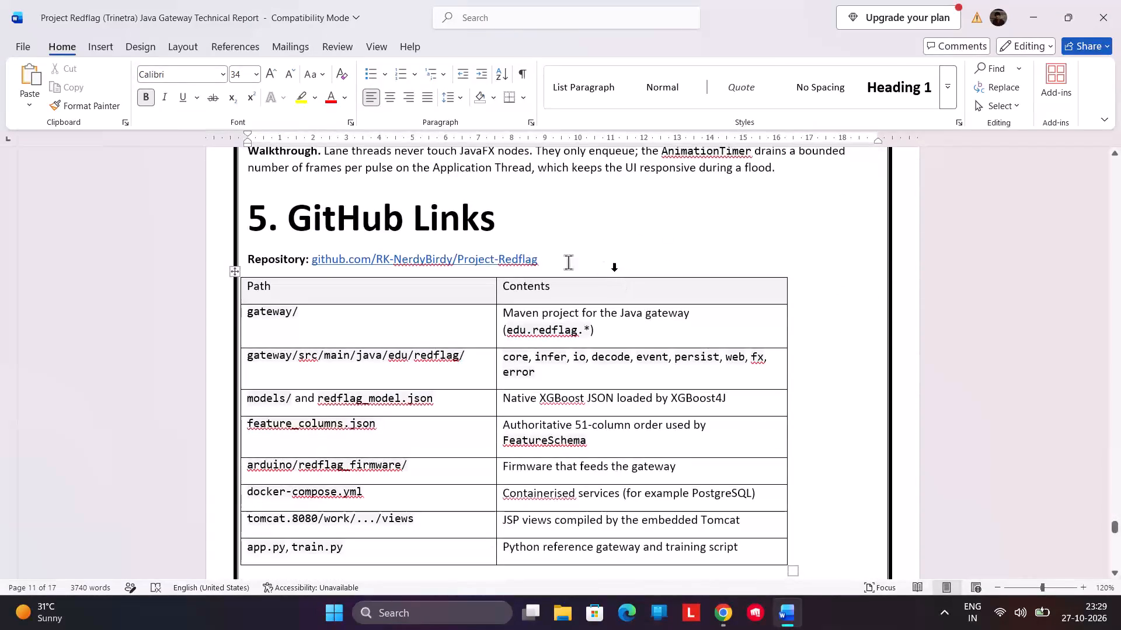
scroll(542, 256, "down", 3)
scroll(542, 256, "up", 7)
scroll(565, 284, "down", 1)
scroll(565, 284, "up", 1)
scroll(565, 284, "down", 14)
scroll(569, 284, "up", 1)
scroll(569, 284, "down", 7)
scroll(569, 284, "up", 1)
scroll(569, 284, "down", 3)
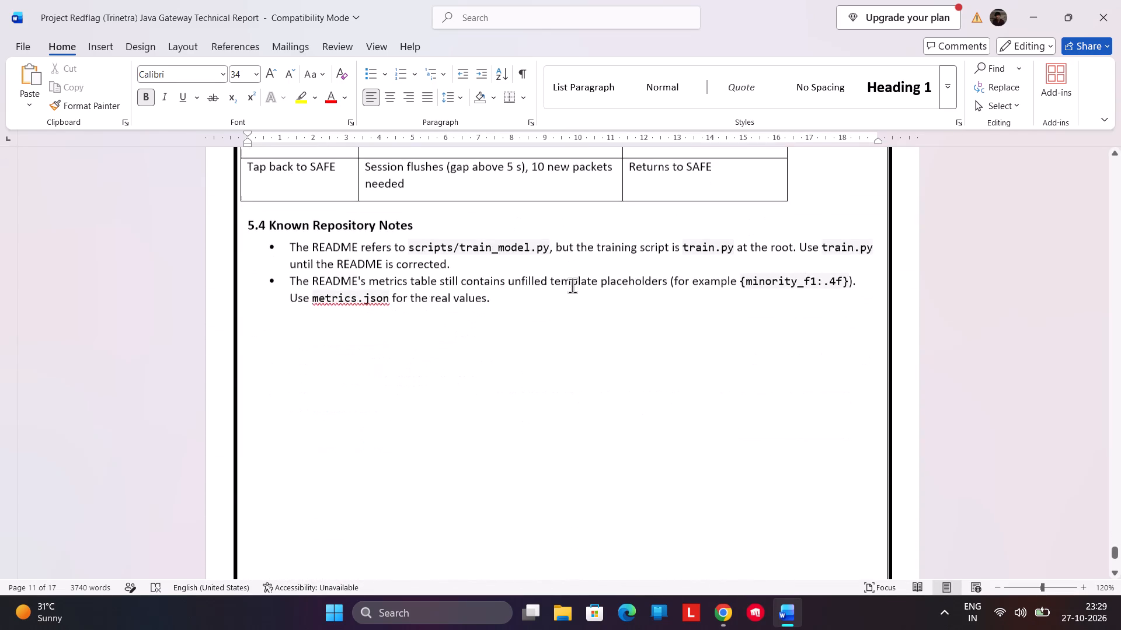
Delete sections 5.3 What a Reviewer Should See and 5.4 Known Repository Notes, including their headings, table and bullets.
scroll(572, 285, "up", 4)
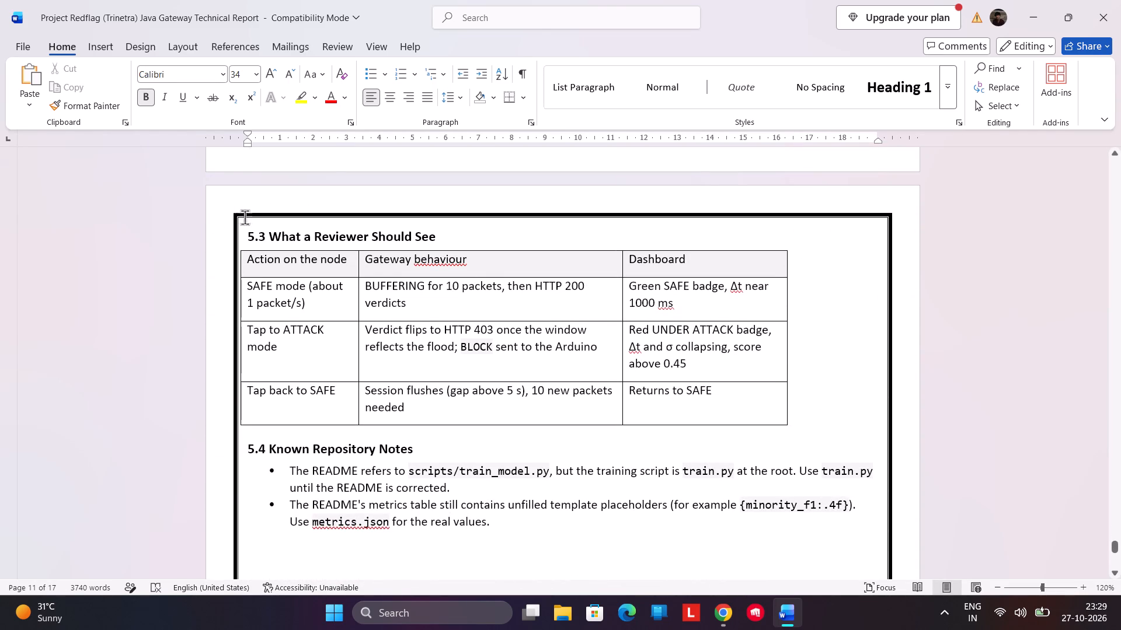
left_click_drag(248, 232, 517, 540)
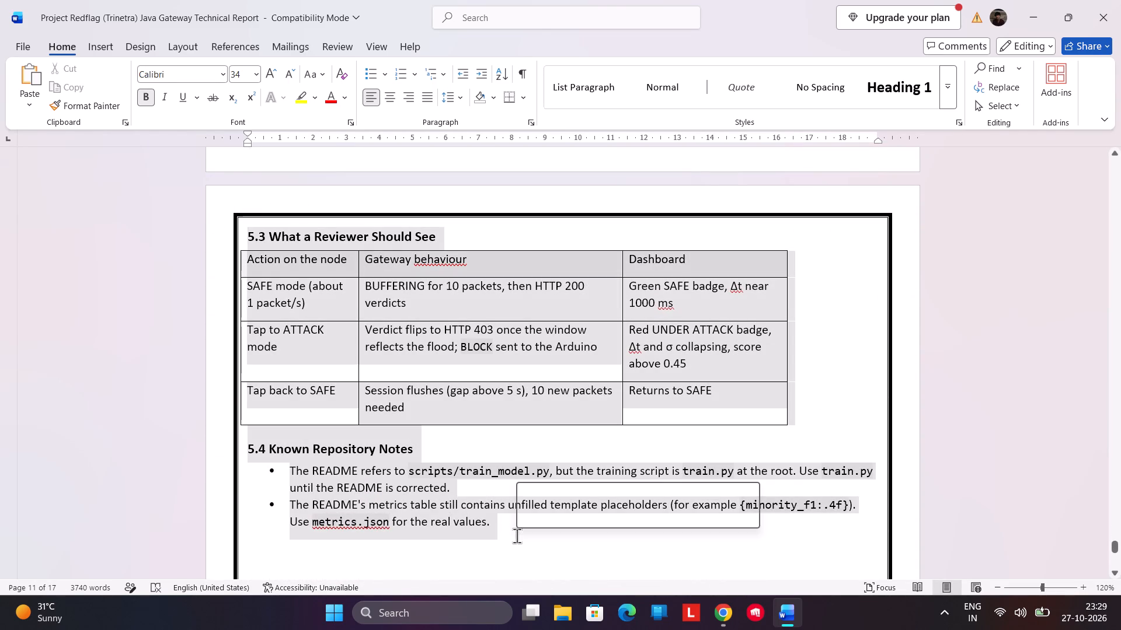
key("BackSpace")
Insert four blank lines above the 1. Abstract heading on the first page to move the abstract down.
scroll(500, 360, "down", 6)
scroll(500, 356, "up", 2)
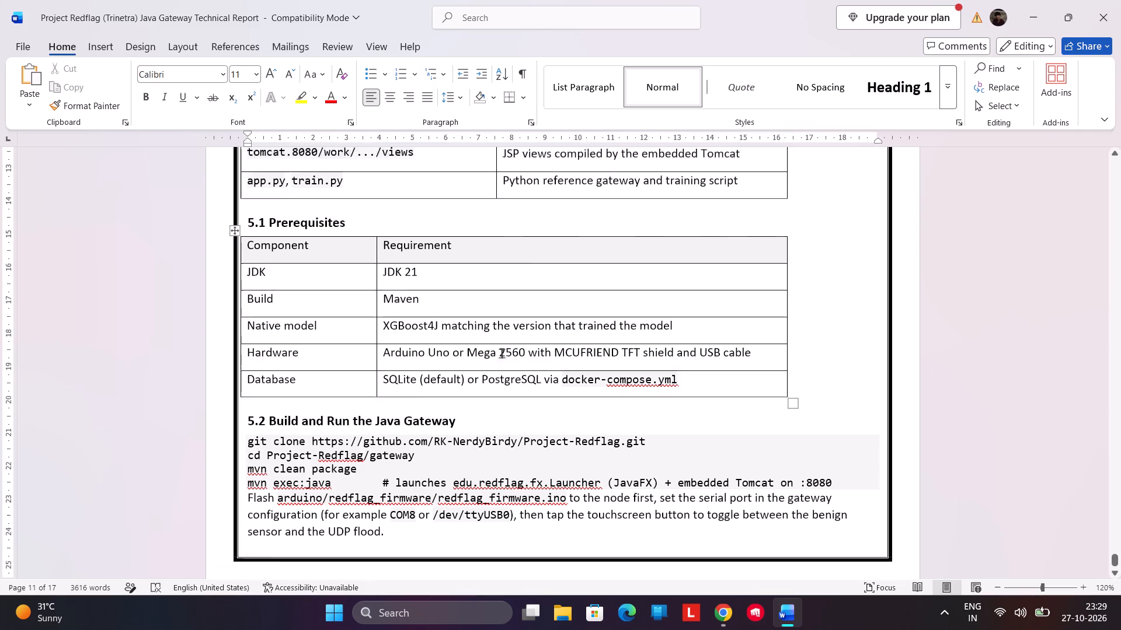
left_click_drag(1120, 557, 1120, 122)
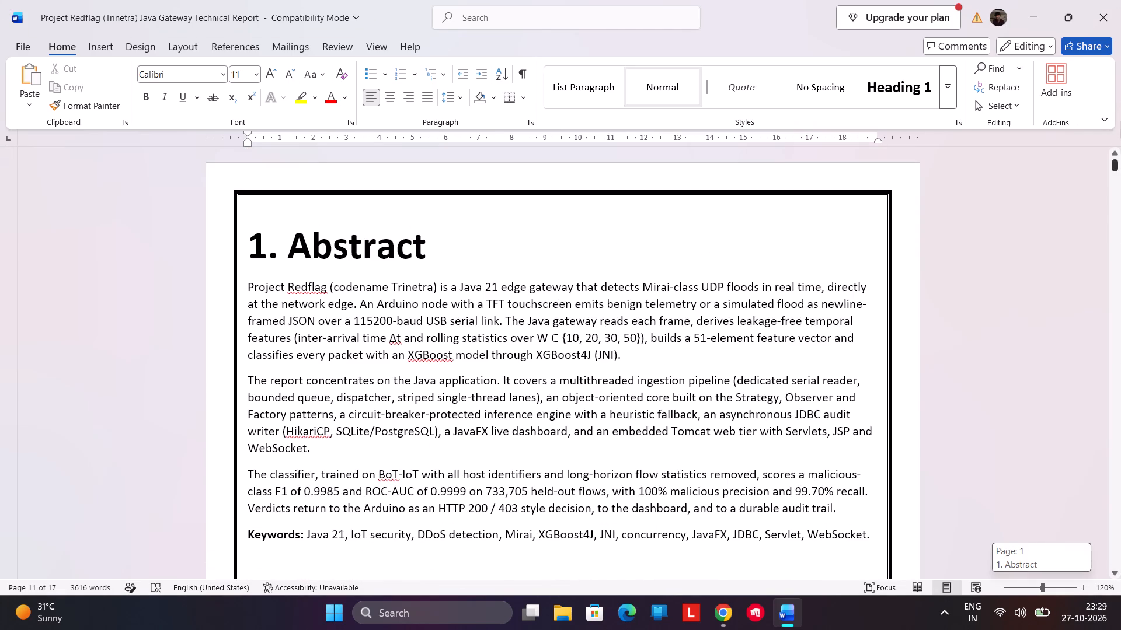
left_click_drag(1120, 122, 1099, 198)
scroll(854, 267, "down", 5, "ctrl")
scroll(854, 267, "up", 2)
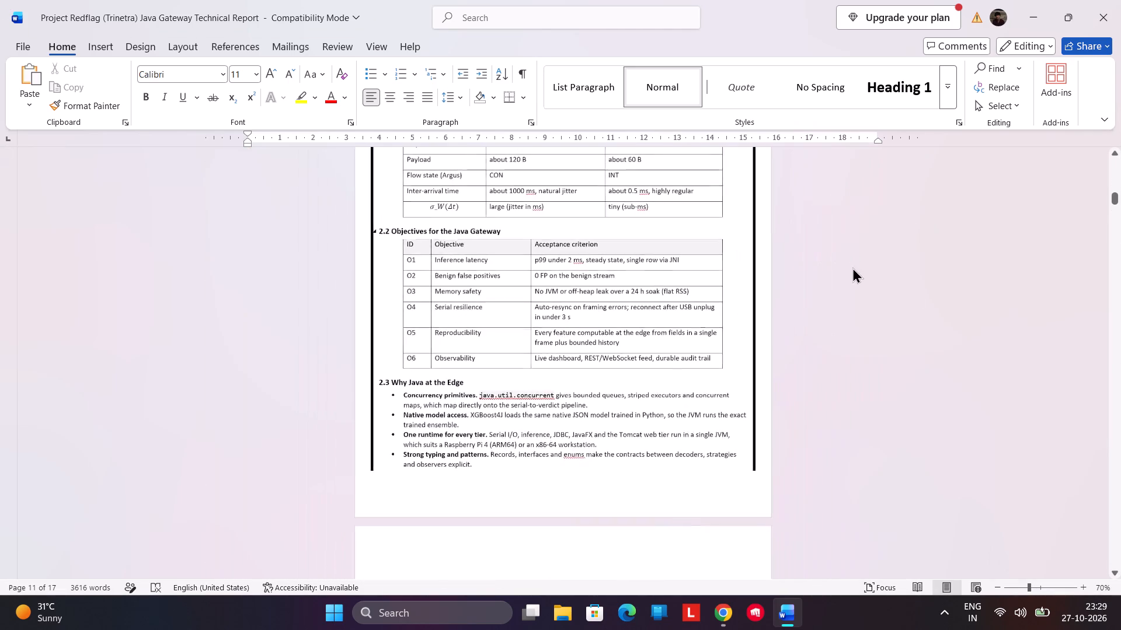
scroll(852, 267, "up", 12)
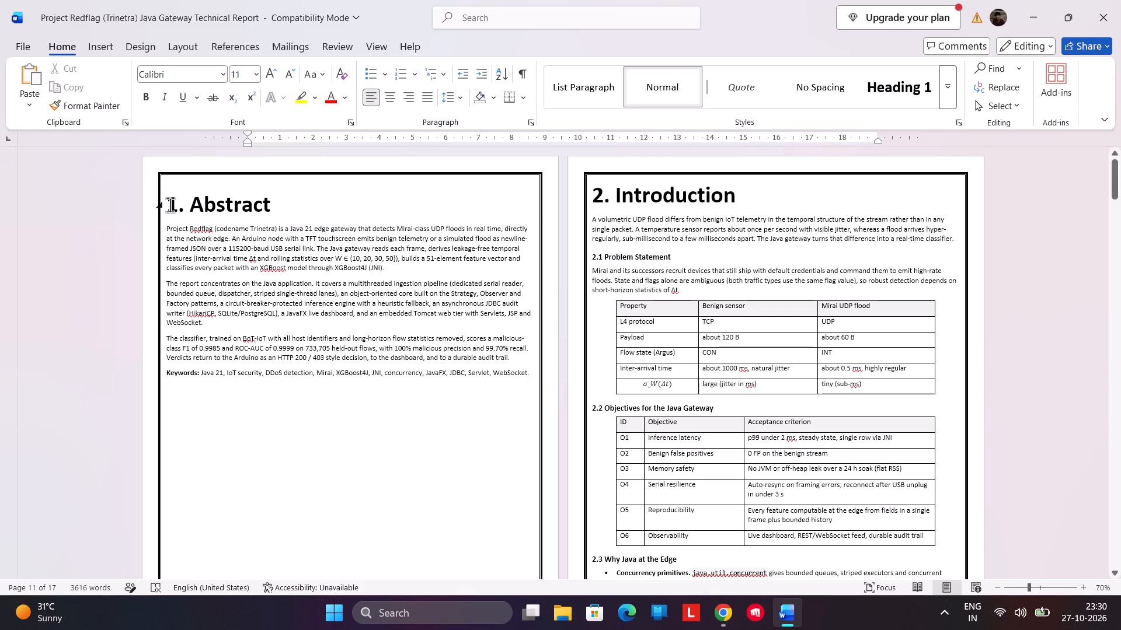
left_click(170, 205)
key("Return")
key("Return")
key("Return")
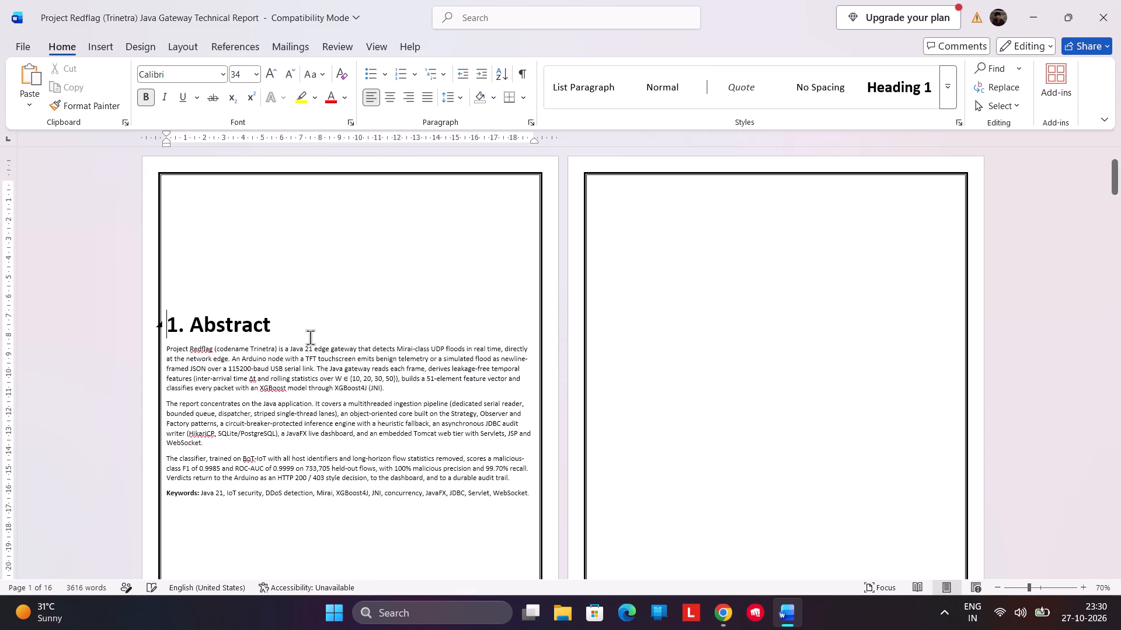
key("Return")
Make the words "Project Redflag" at the start of the Abstract text bold and red.
left_click(173, 387)
left_click_drag(173, 387, 224, 386)
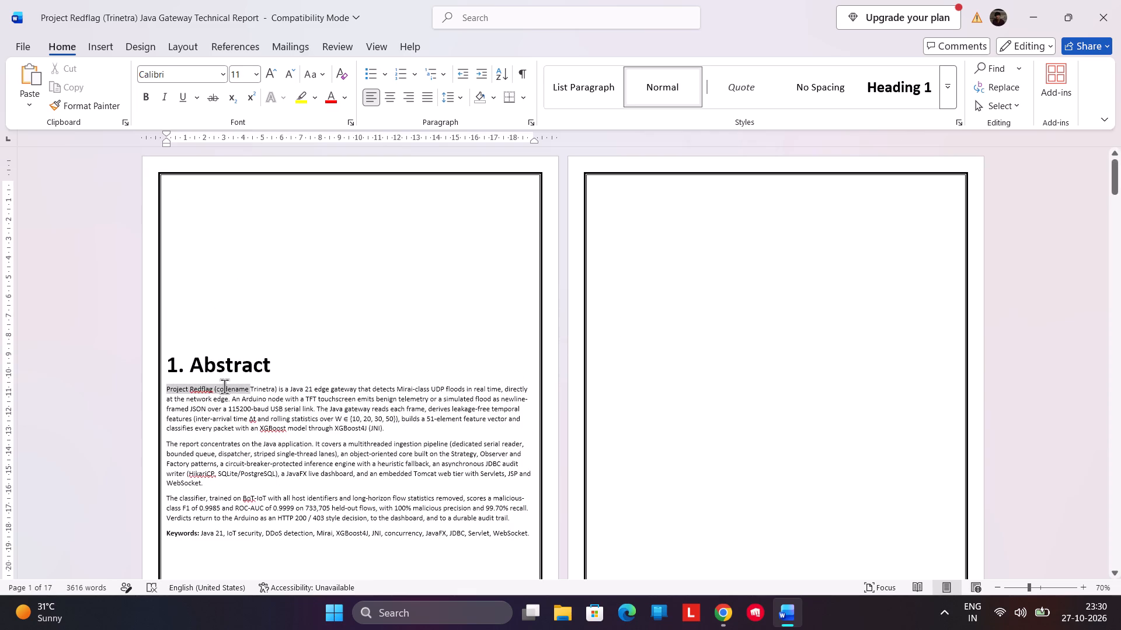
left_click_drag(224, 386, 200, 389)
left_click(330, 90)
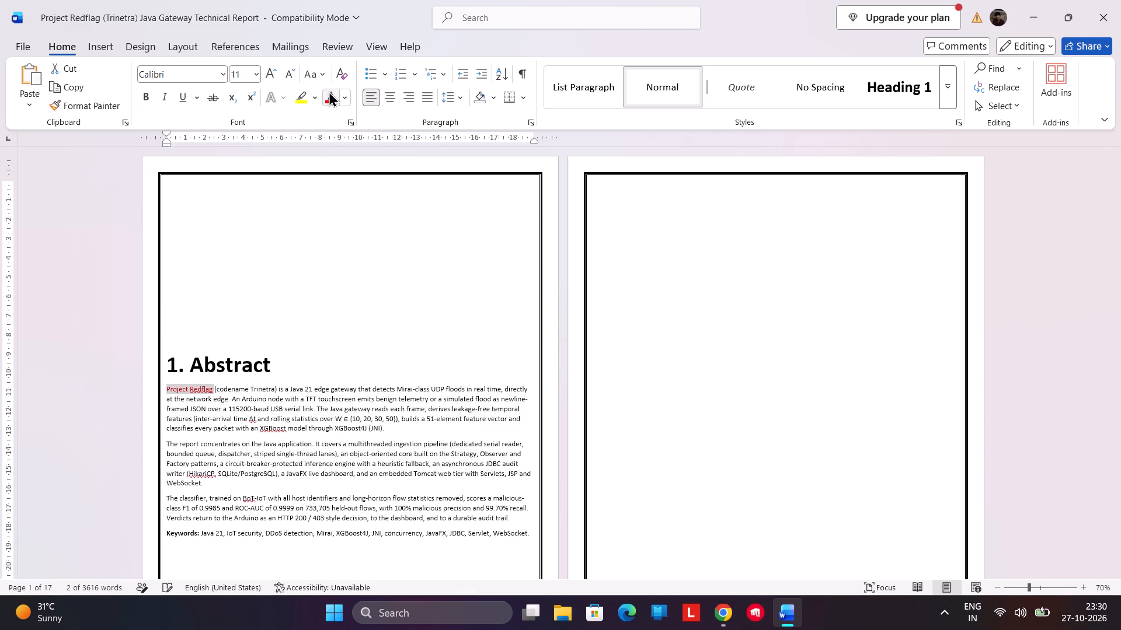
key("ctrl+b")
left_click(459, 483)
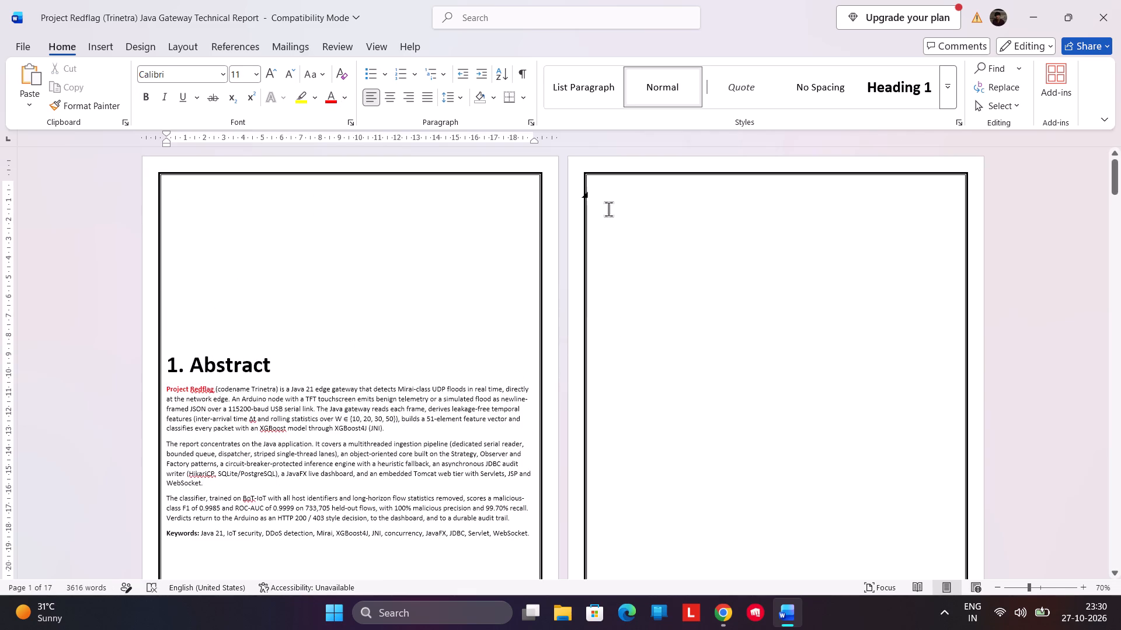
Delete the blank lines on the empty second page so that section 2 moves up onto it.
left_click(608, 209)
key("Delete")
key("Delete")
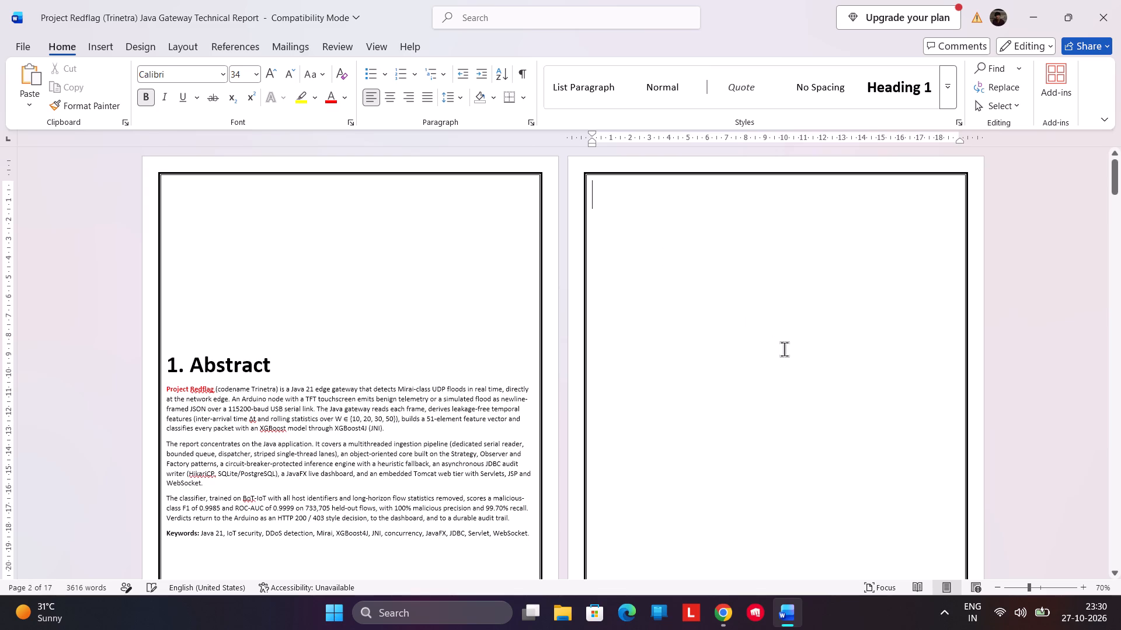
key("Delete")
key("Delete")
Review the layout of the pages from section 2 through the architecture and packet lifecycle diagrams of section 3.
scroll(781, 383, "down", 4)
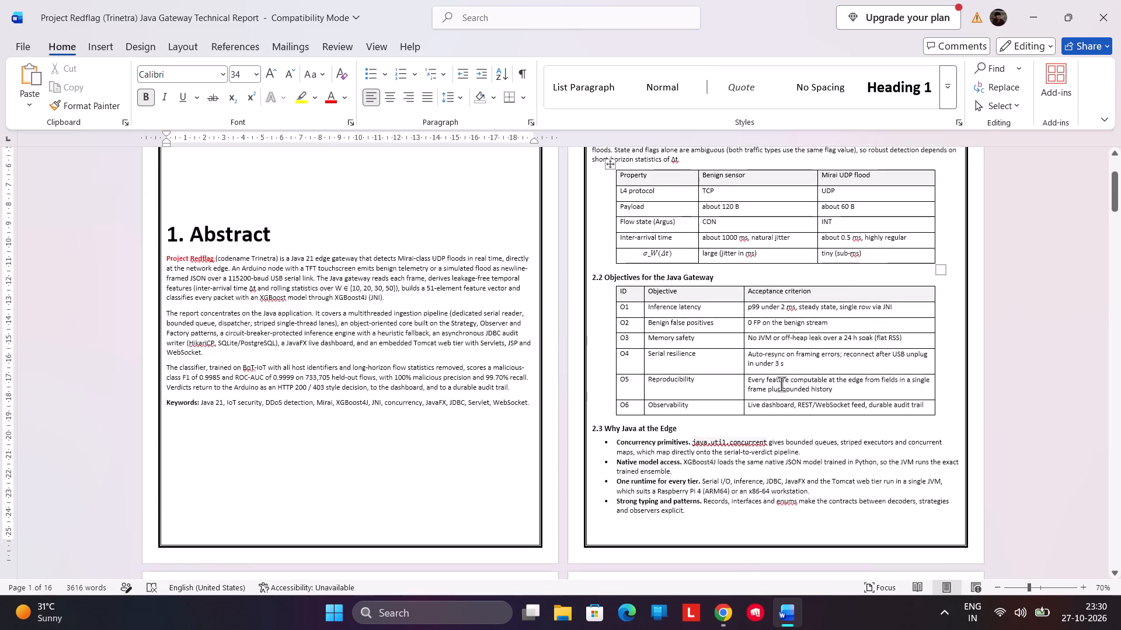
scroll(781, 384, "down", 4)
scroll(781, 384, "up", 1)
scroll(781, 386, "down", 20)
scroll(780, 387, "up", 1)
scroll(780, 387, "down", 5)
scroll(780, 387, "up", 1)
scroll(780, 387, "down", 7)
scroll(780, 387, "up", 1)
scroll(780, 387, "down", 6)
Save the report.
key("ctrl+d")
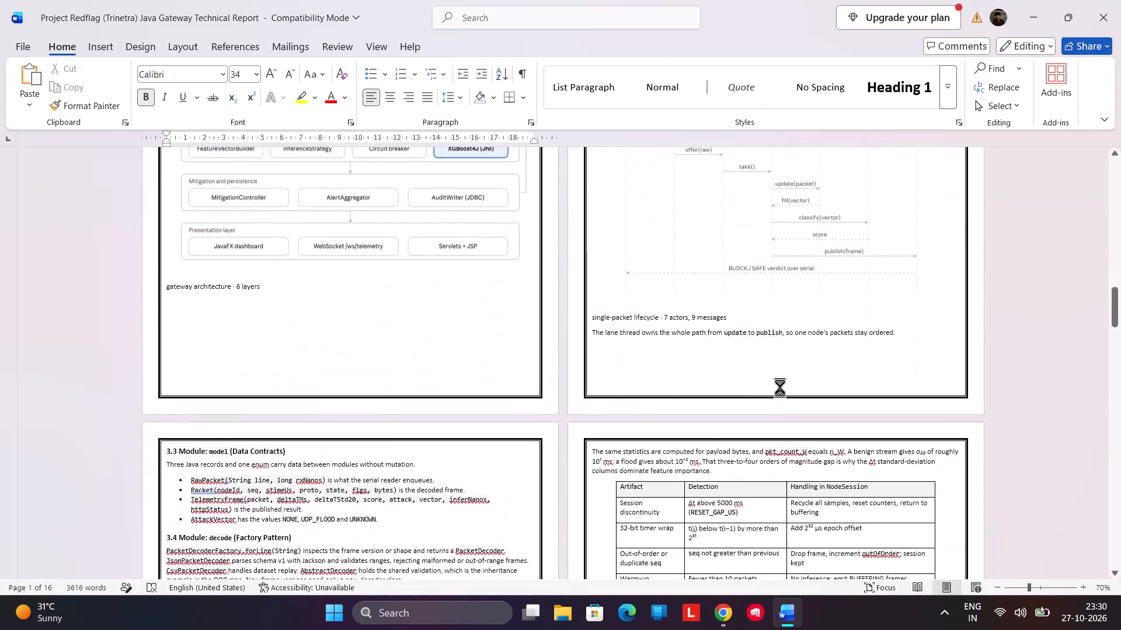
key("Escape")
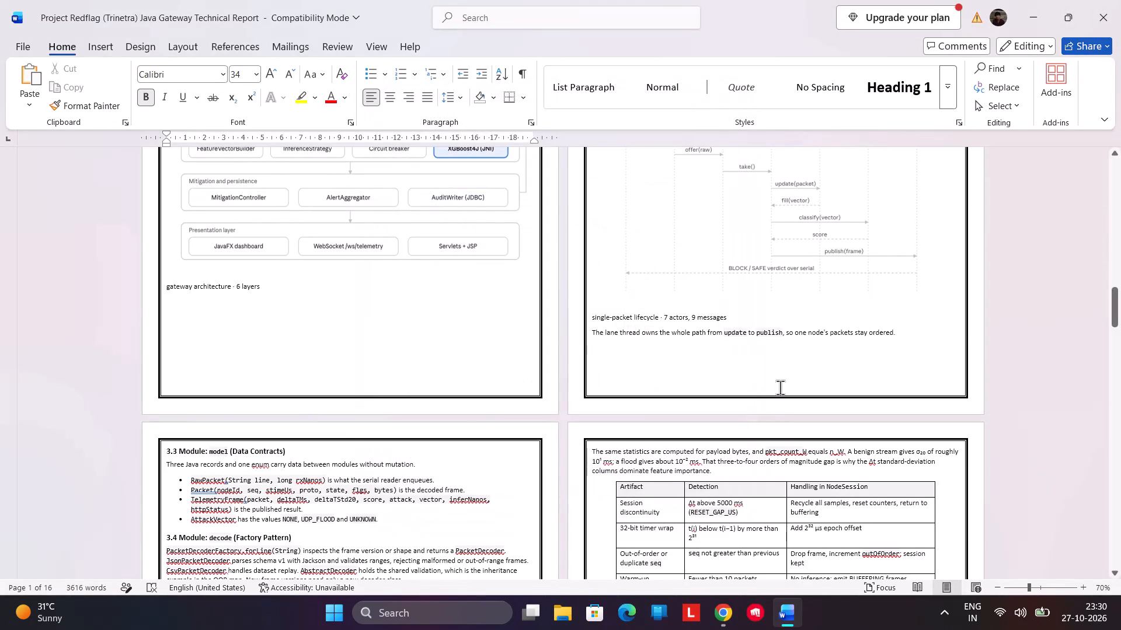
key("ctrl+s")
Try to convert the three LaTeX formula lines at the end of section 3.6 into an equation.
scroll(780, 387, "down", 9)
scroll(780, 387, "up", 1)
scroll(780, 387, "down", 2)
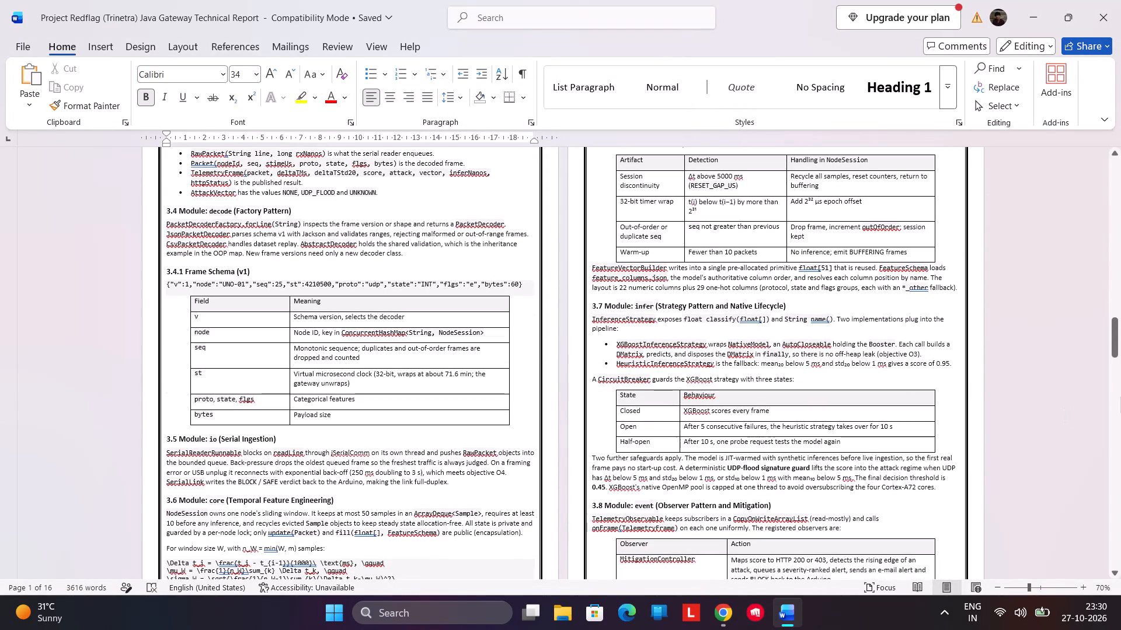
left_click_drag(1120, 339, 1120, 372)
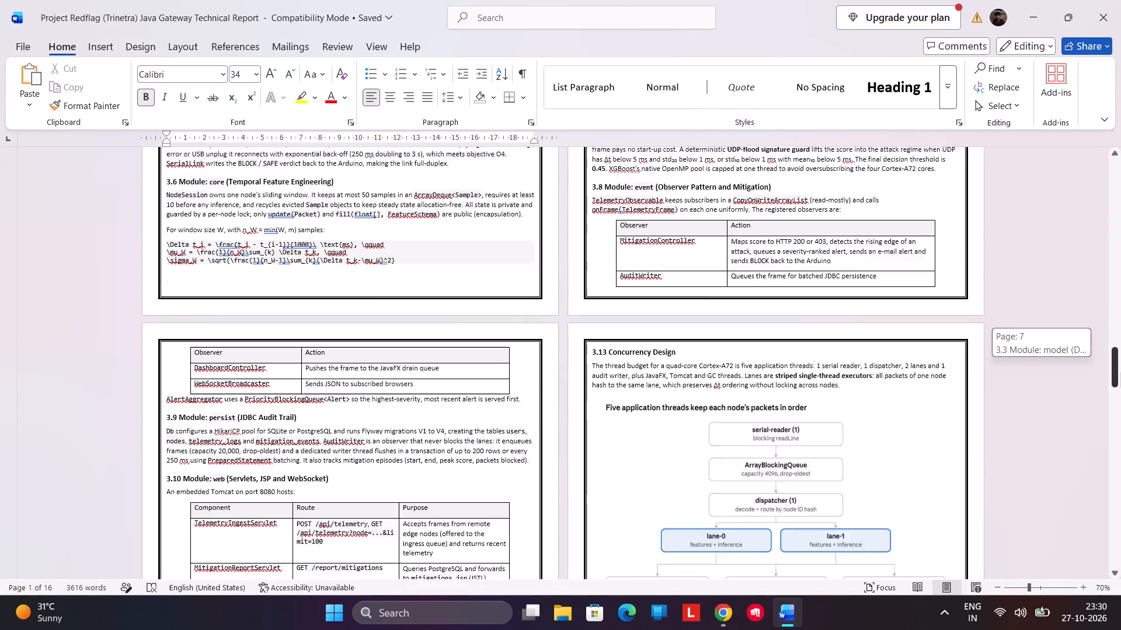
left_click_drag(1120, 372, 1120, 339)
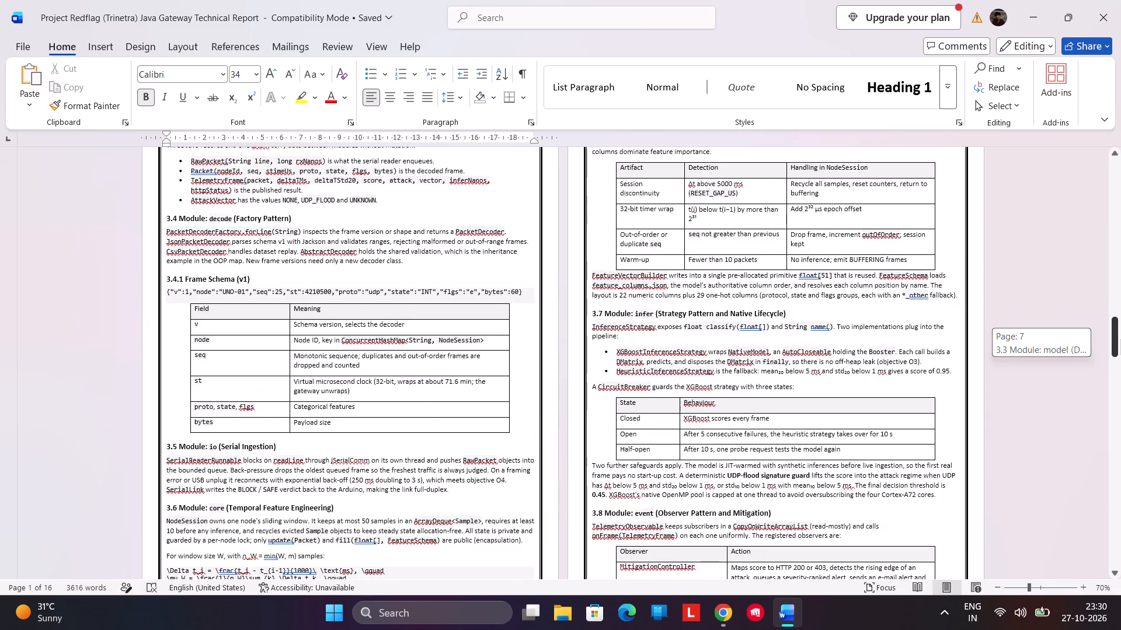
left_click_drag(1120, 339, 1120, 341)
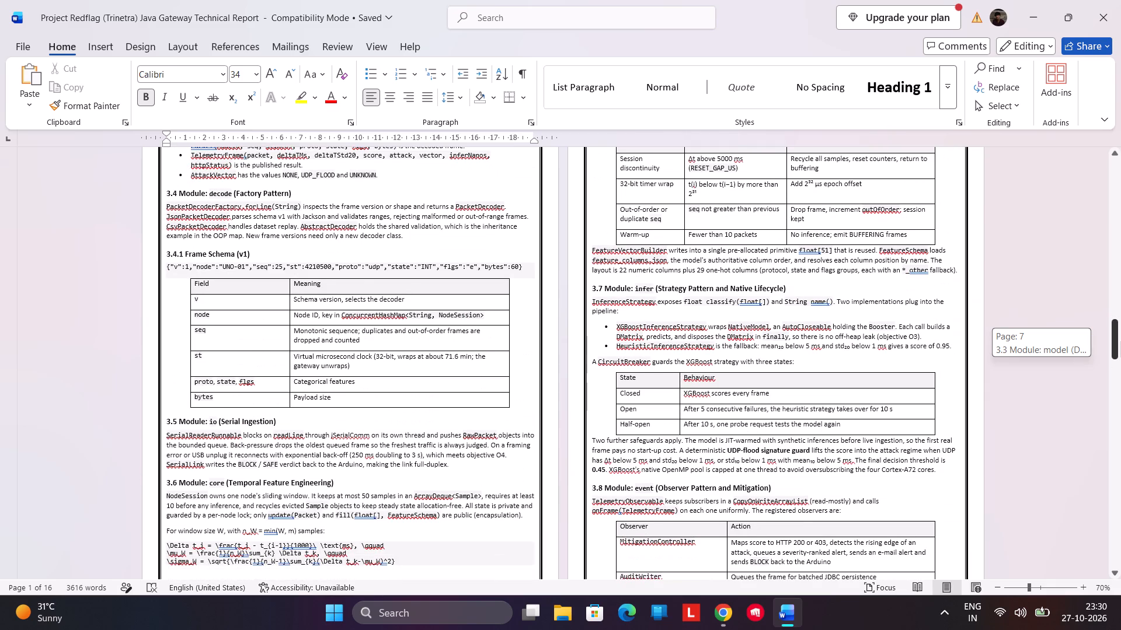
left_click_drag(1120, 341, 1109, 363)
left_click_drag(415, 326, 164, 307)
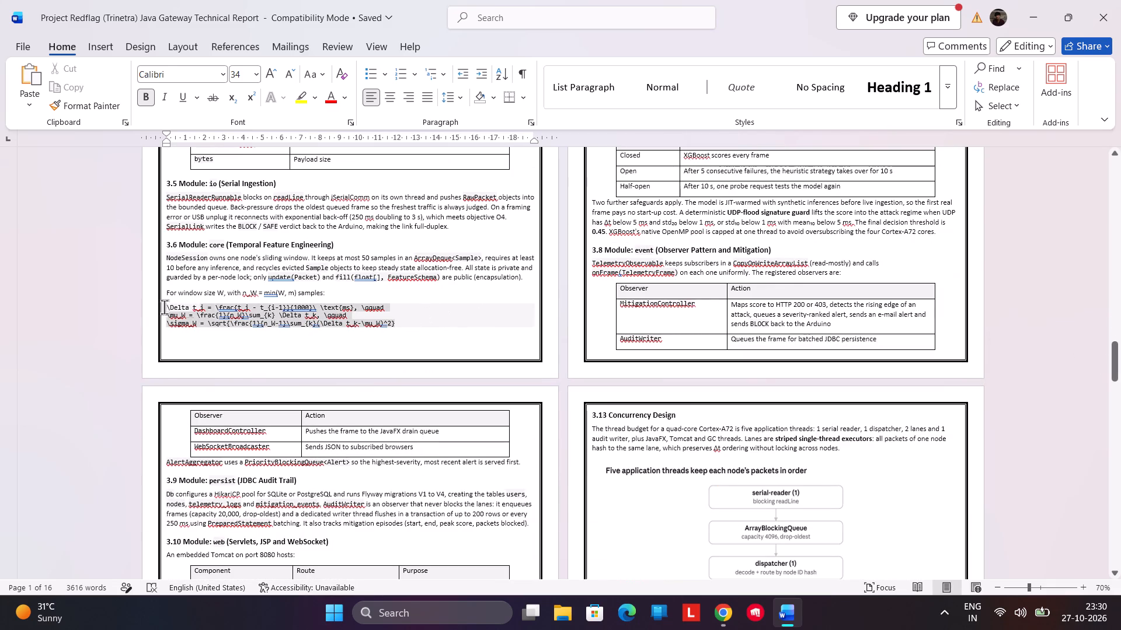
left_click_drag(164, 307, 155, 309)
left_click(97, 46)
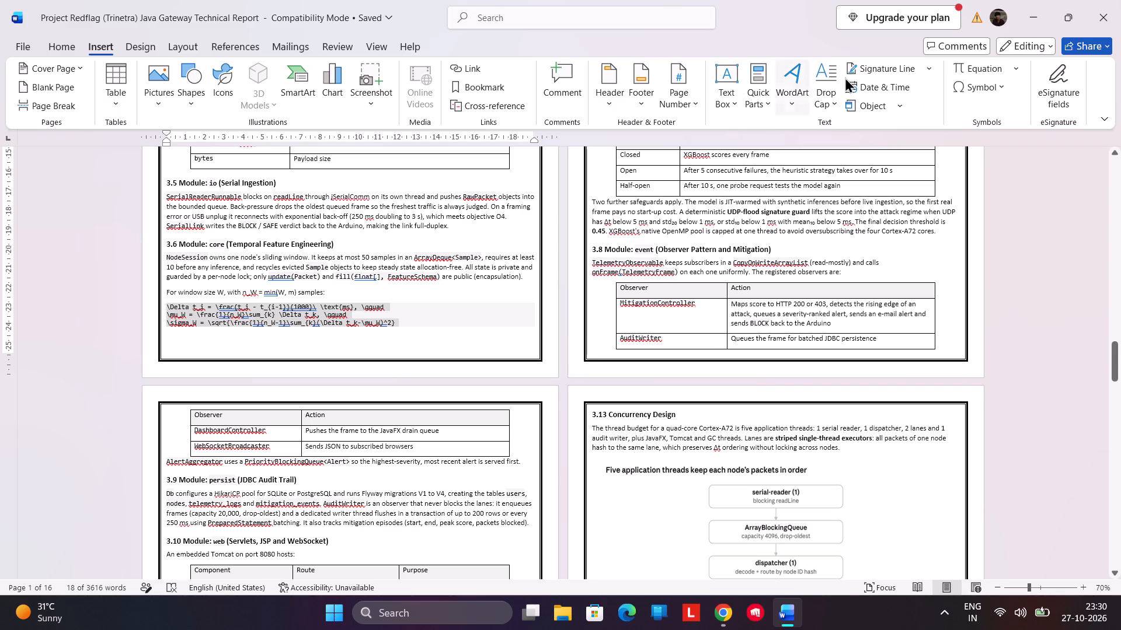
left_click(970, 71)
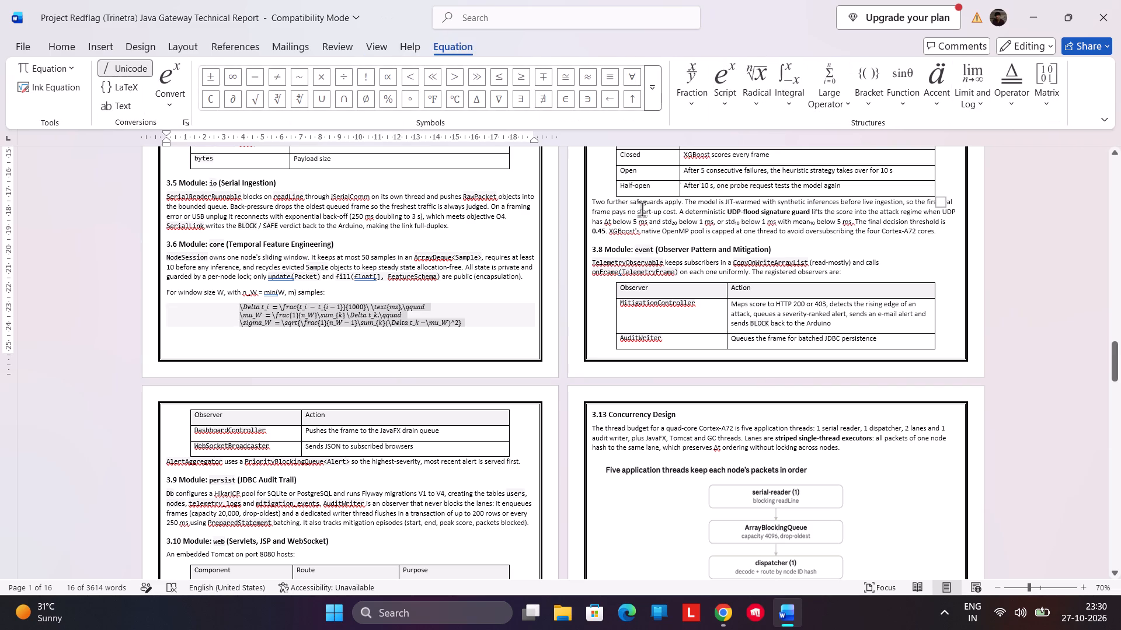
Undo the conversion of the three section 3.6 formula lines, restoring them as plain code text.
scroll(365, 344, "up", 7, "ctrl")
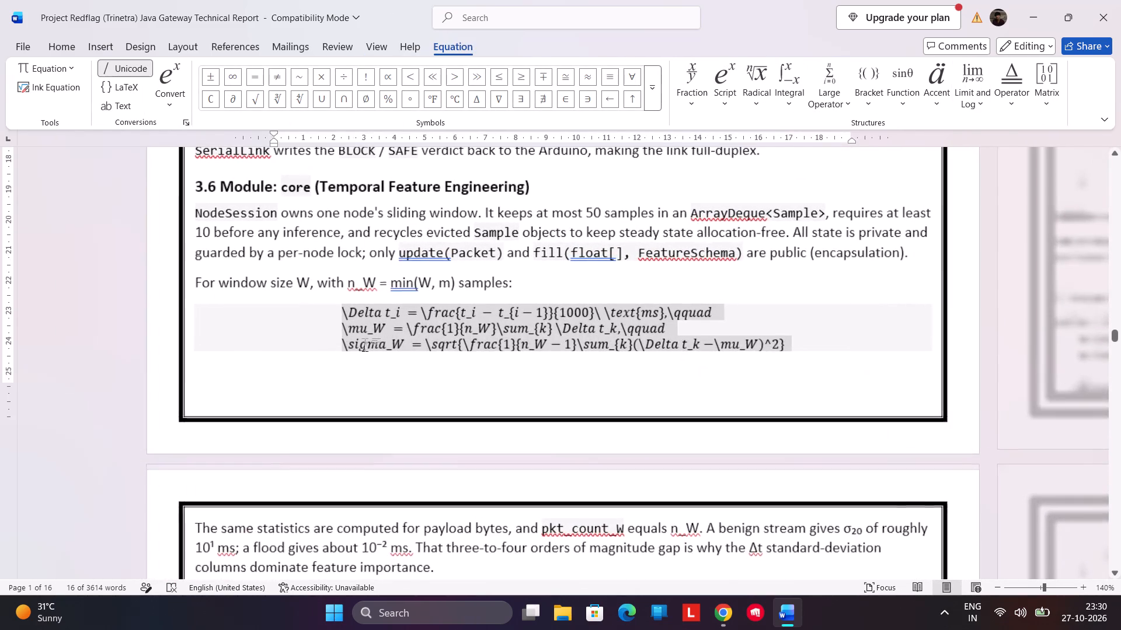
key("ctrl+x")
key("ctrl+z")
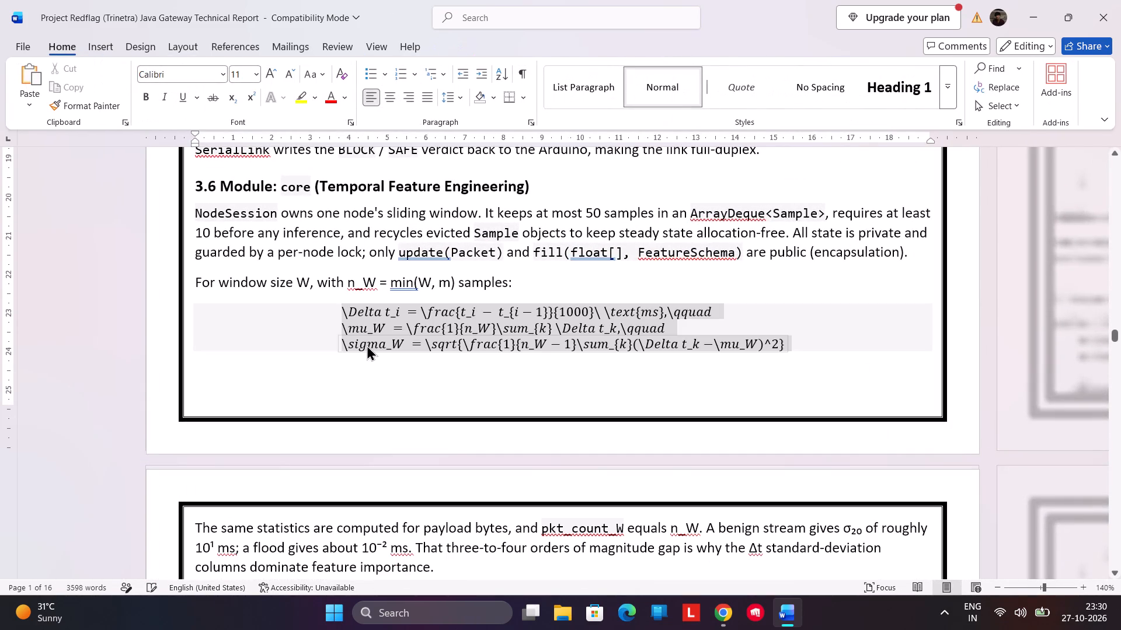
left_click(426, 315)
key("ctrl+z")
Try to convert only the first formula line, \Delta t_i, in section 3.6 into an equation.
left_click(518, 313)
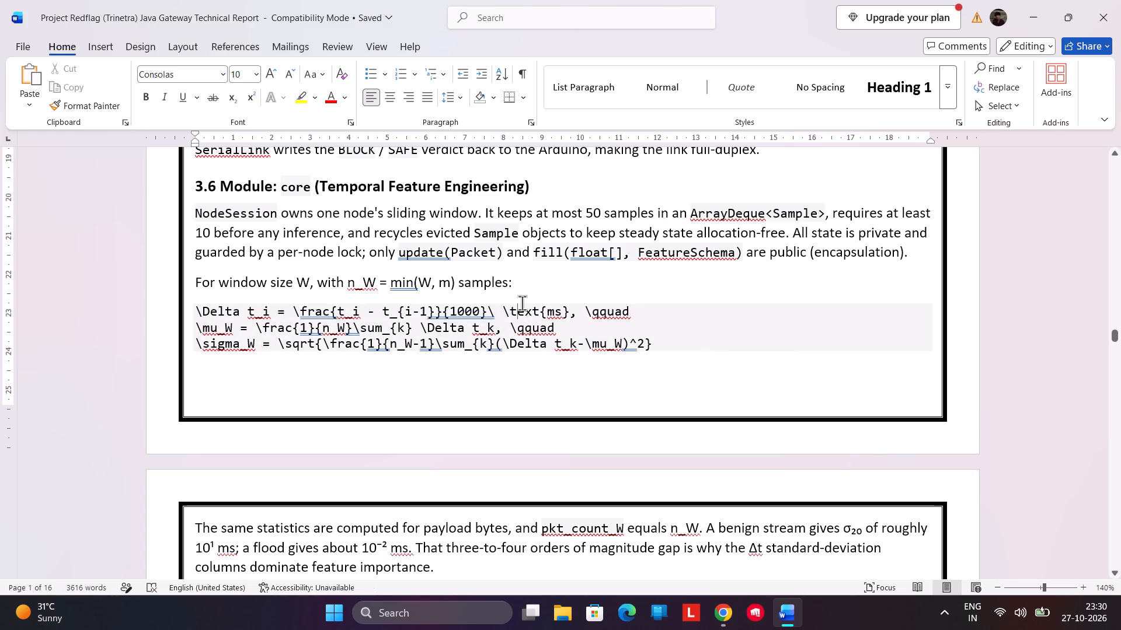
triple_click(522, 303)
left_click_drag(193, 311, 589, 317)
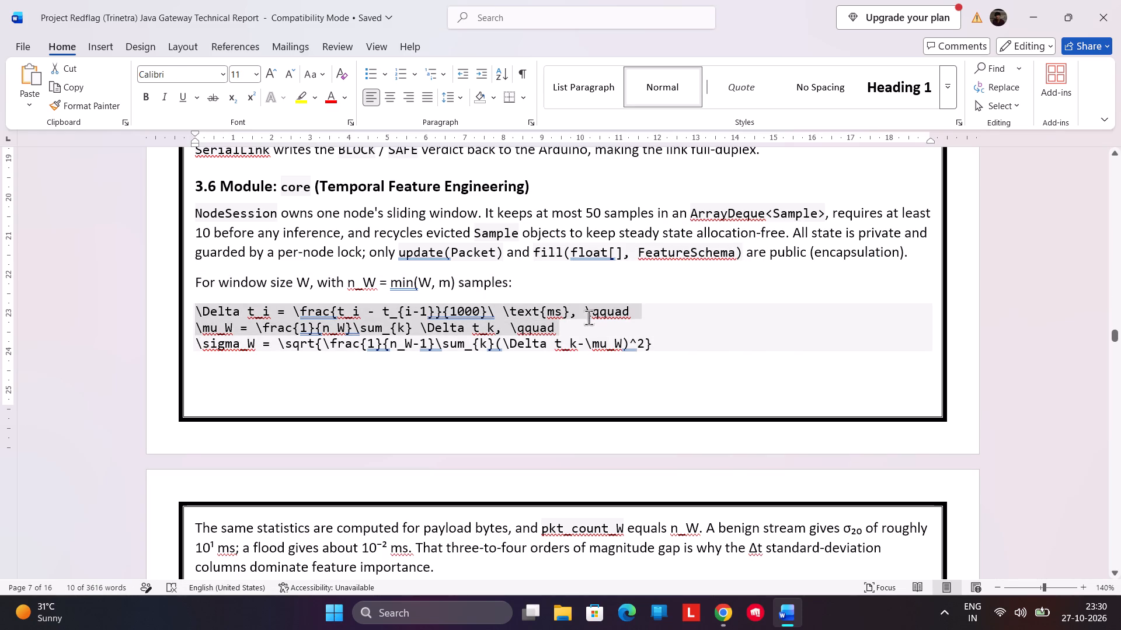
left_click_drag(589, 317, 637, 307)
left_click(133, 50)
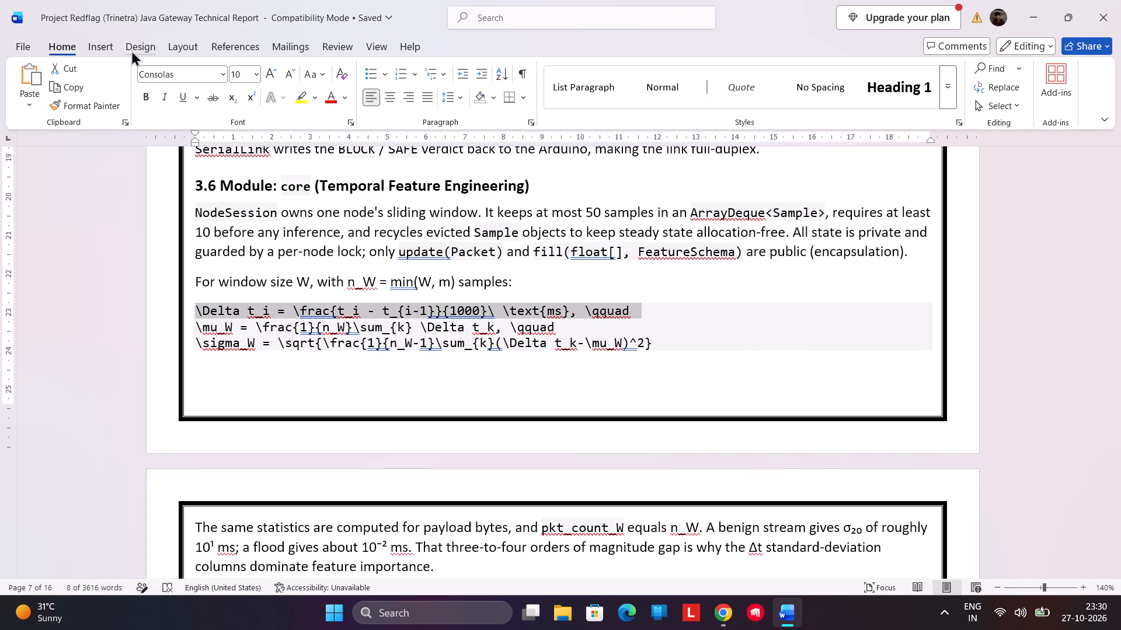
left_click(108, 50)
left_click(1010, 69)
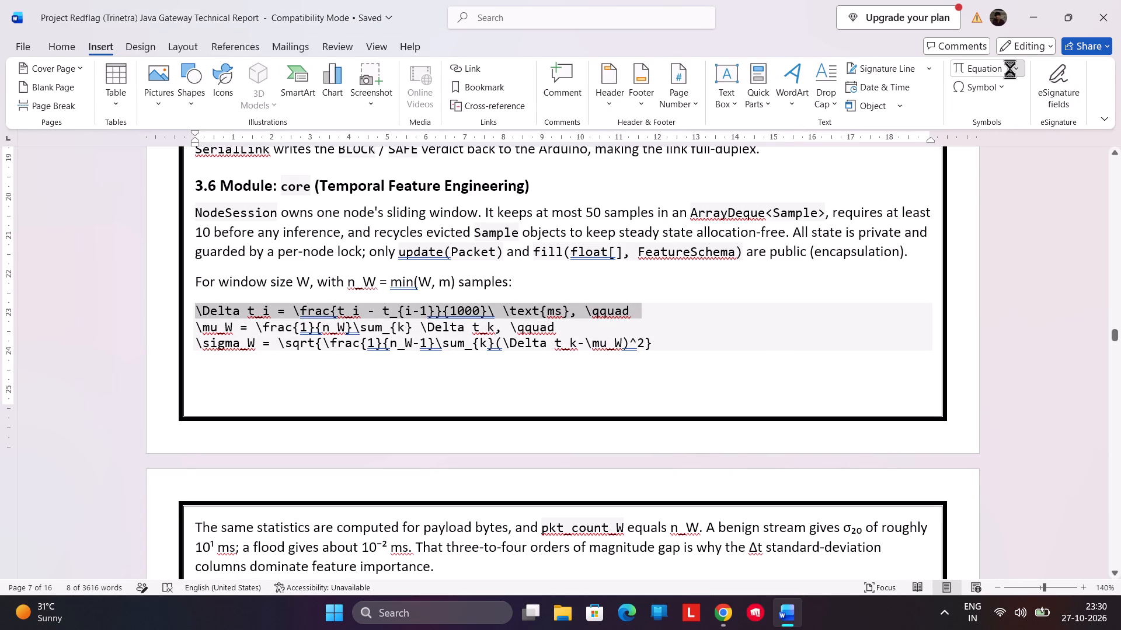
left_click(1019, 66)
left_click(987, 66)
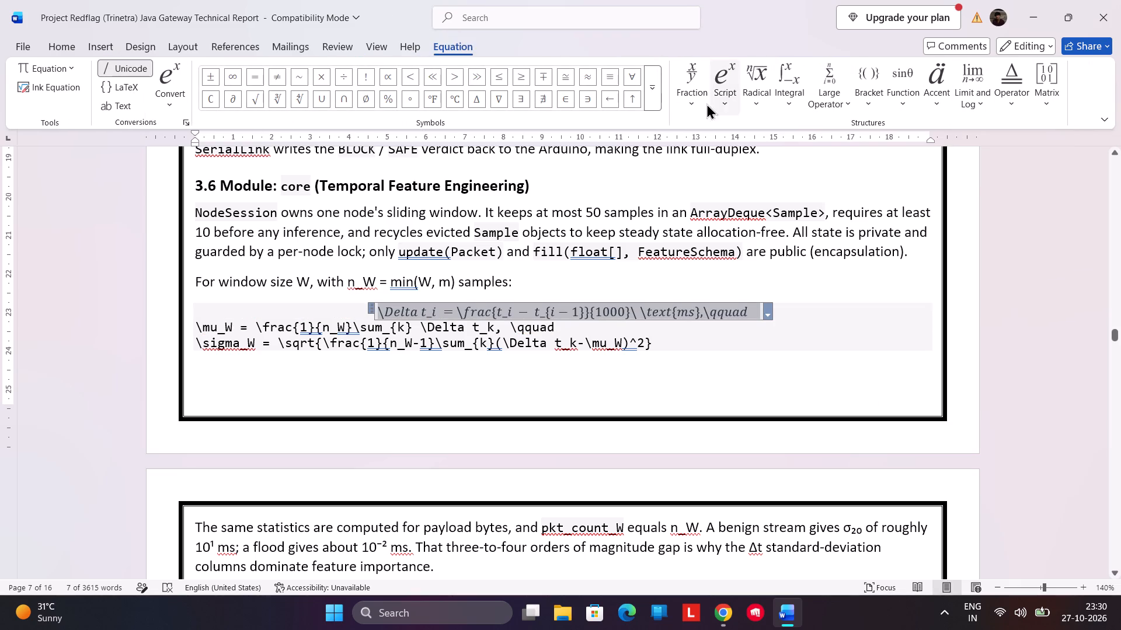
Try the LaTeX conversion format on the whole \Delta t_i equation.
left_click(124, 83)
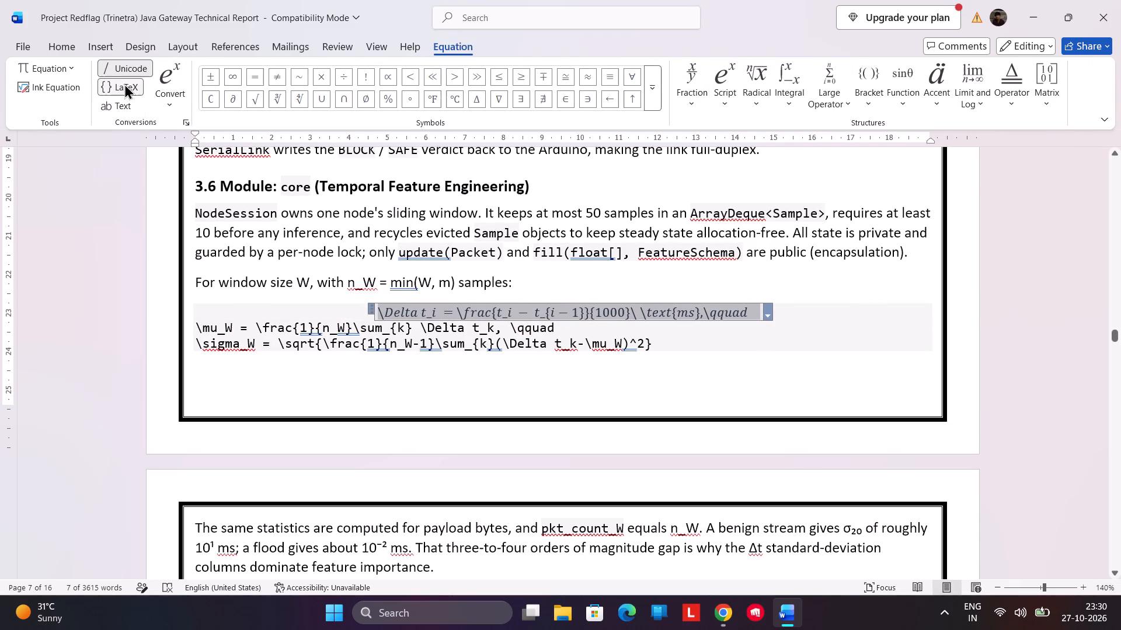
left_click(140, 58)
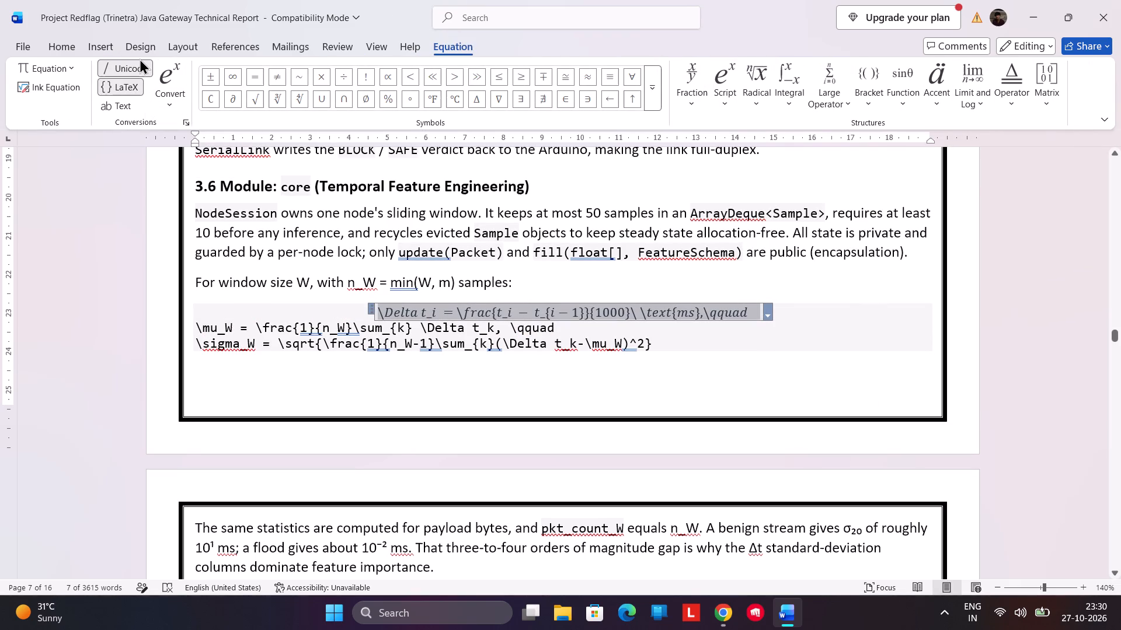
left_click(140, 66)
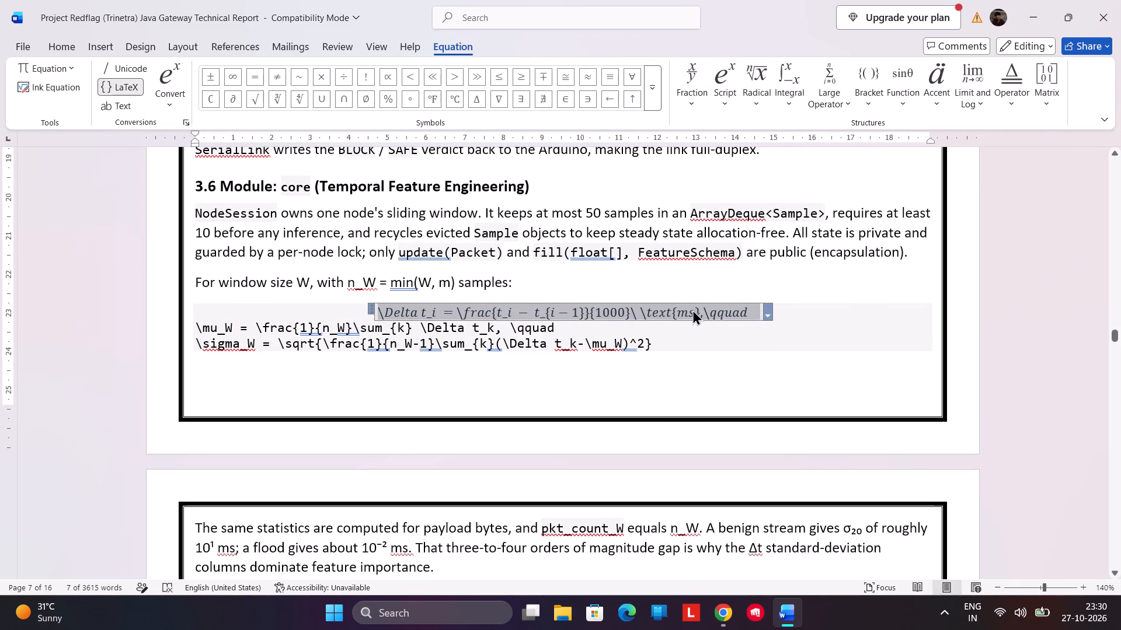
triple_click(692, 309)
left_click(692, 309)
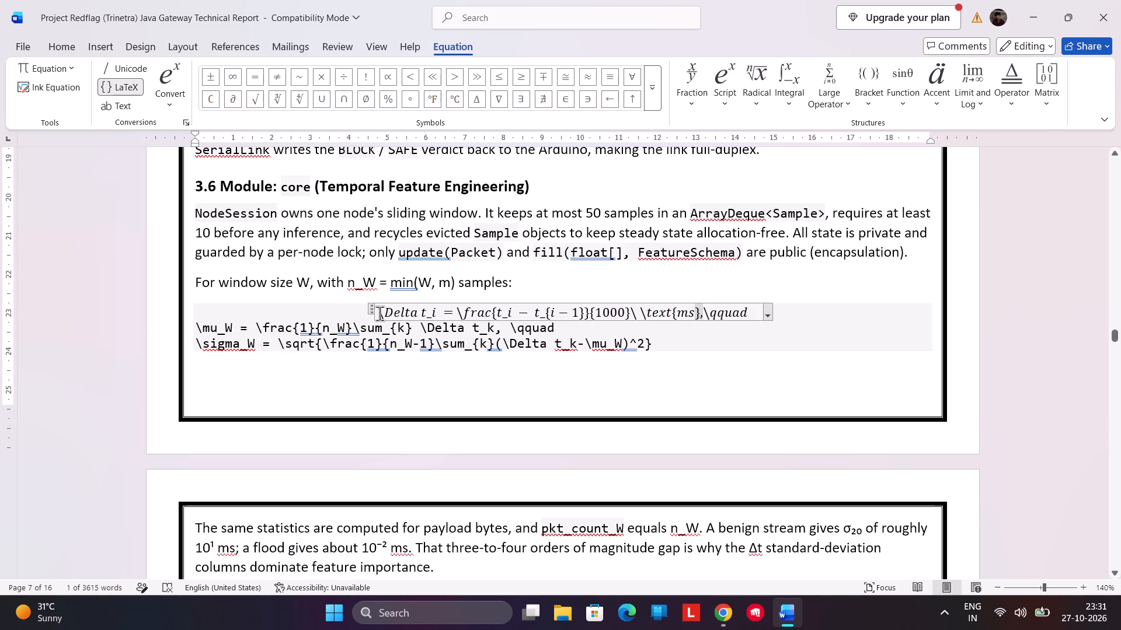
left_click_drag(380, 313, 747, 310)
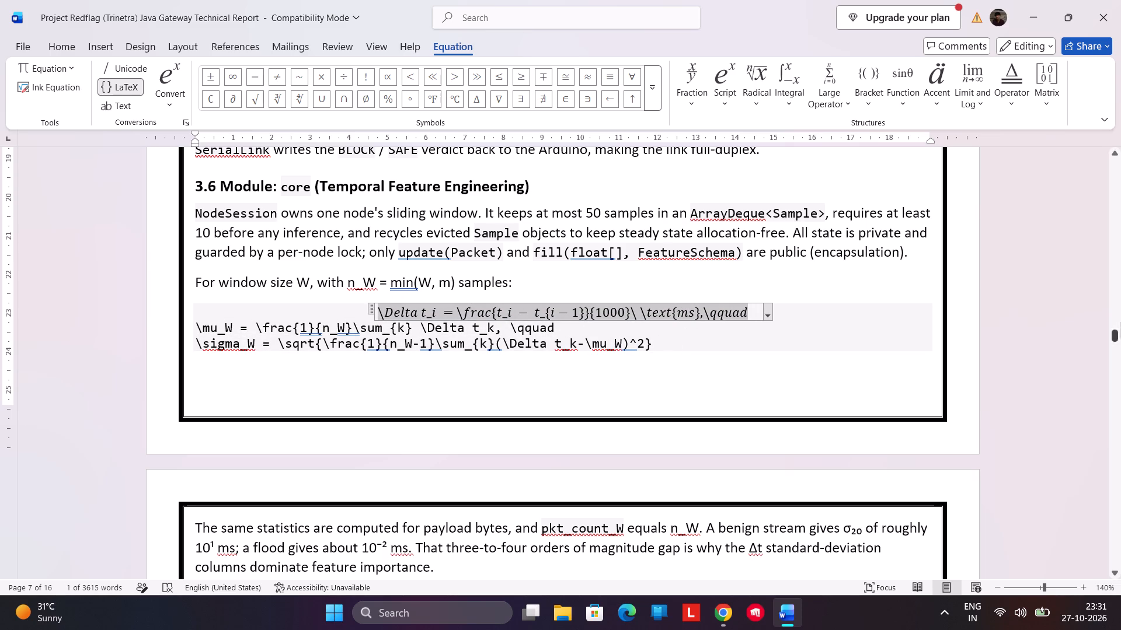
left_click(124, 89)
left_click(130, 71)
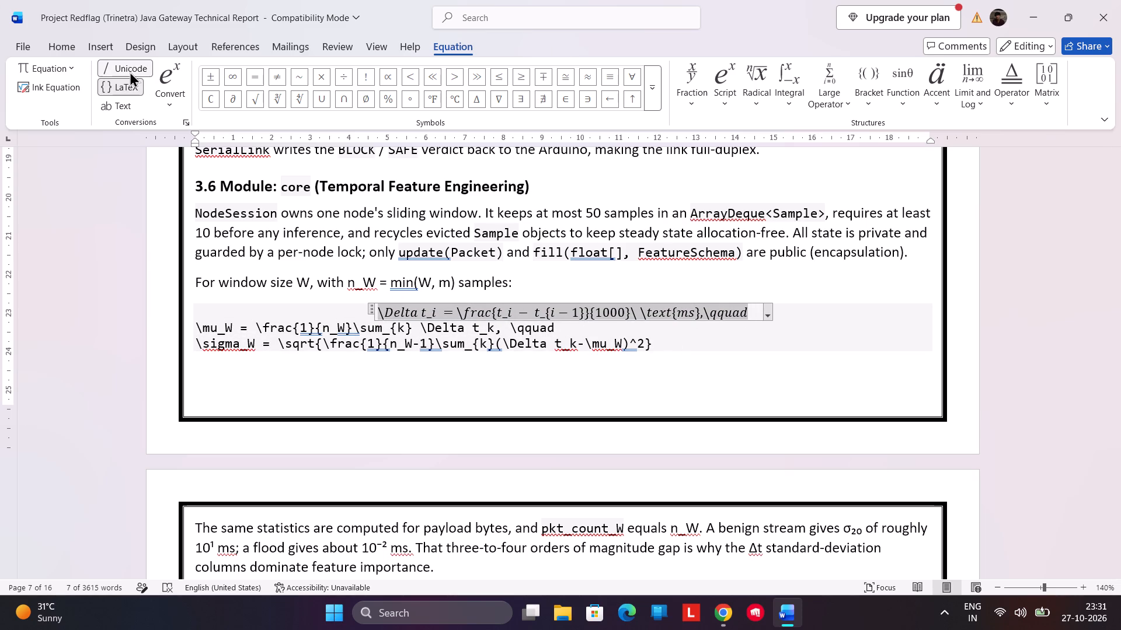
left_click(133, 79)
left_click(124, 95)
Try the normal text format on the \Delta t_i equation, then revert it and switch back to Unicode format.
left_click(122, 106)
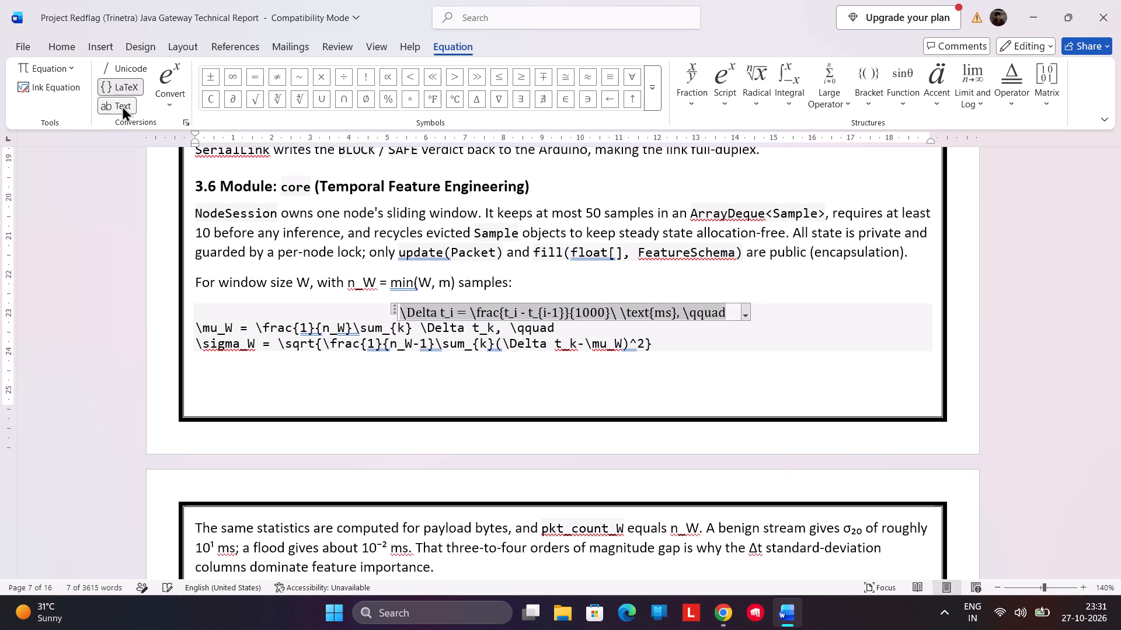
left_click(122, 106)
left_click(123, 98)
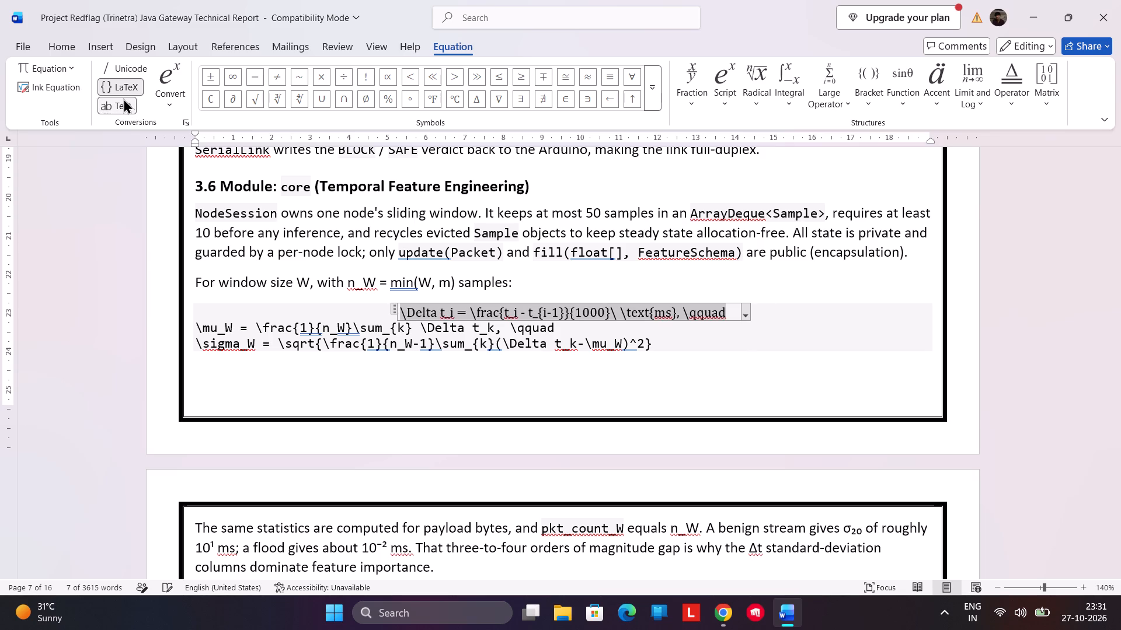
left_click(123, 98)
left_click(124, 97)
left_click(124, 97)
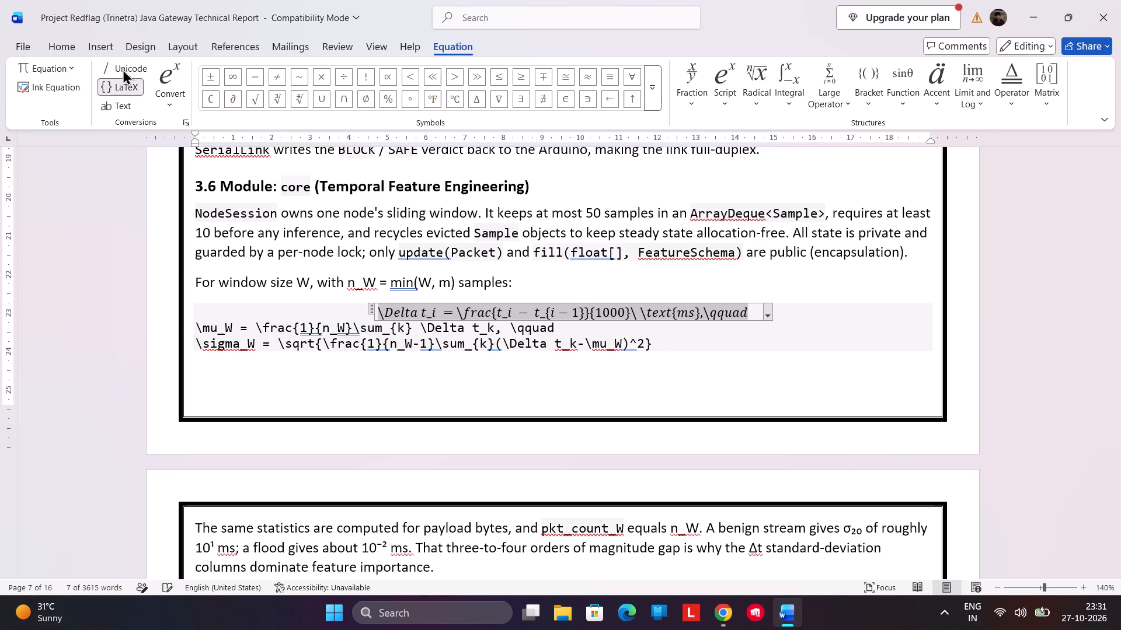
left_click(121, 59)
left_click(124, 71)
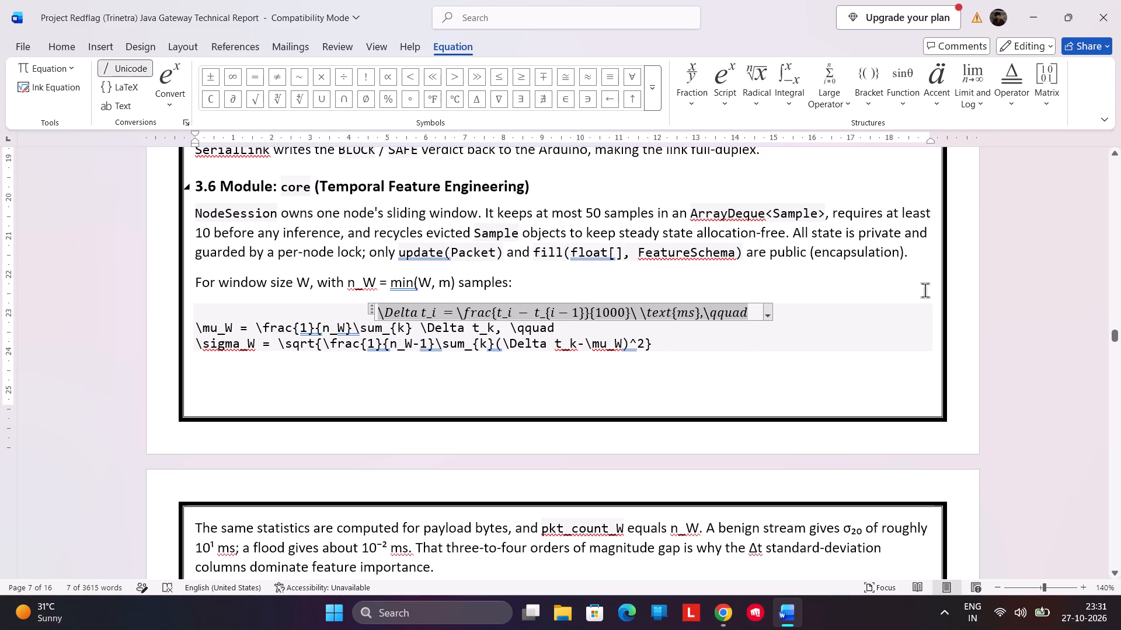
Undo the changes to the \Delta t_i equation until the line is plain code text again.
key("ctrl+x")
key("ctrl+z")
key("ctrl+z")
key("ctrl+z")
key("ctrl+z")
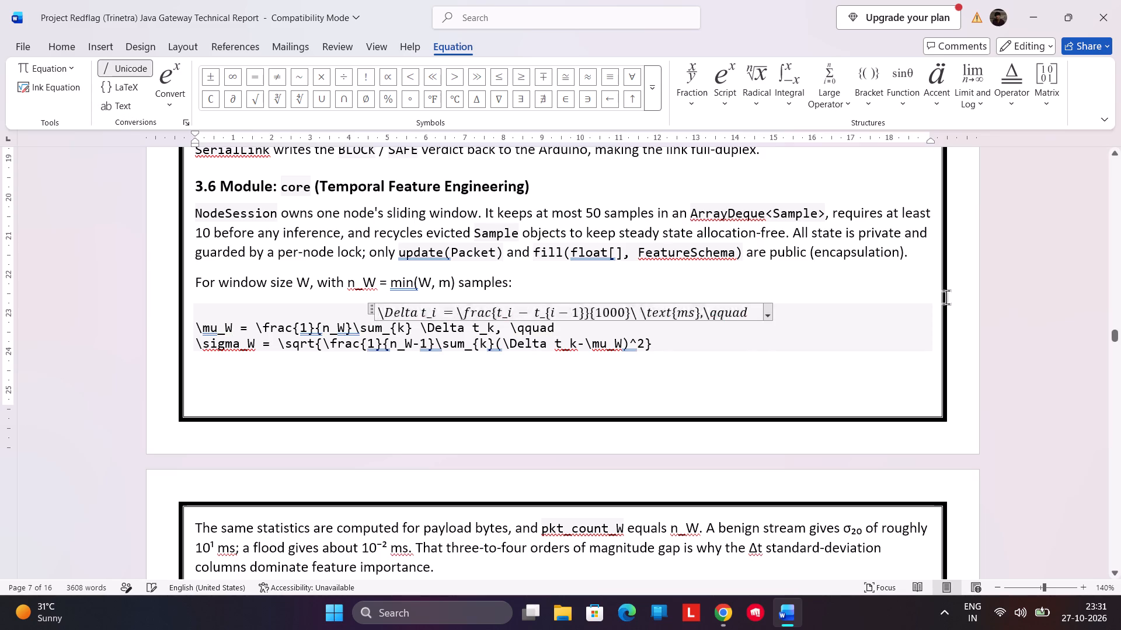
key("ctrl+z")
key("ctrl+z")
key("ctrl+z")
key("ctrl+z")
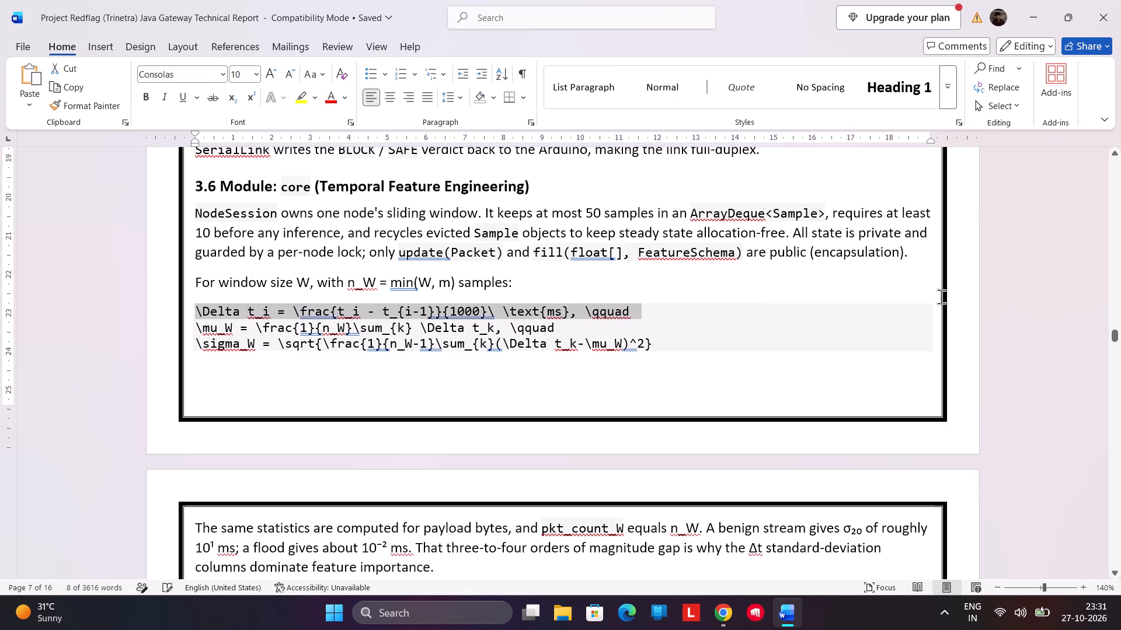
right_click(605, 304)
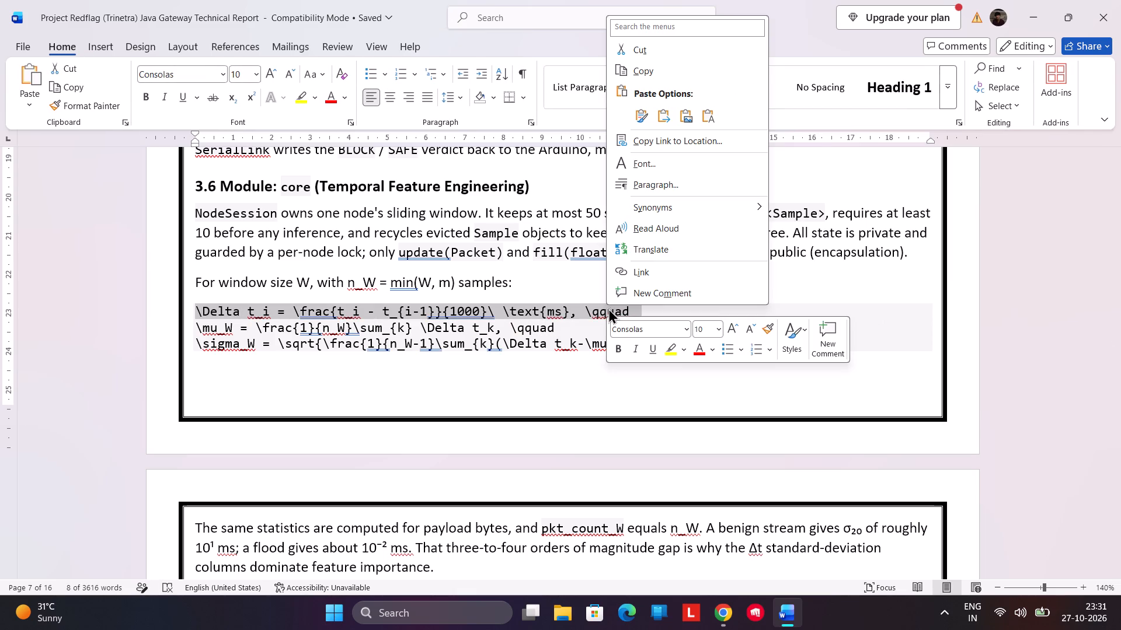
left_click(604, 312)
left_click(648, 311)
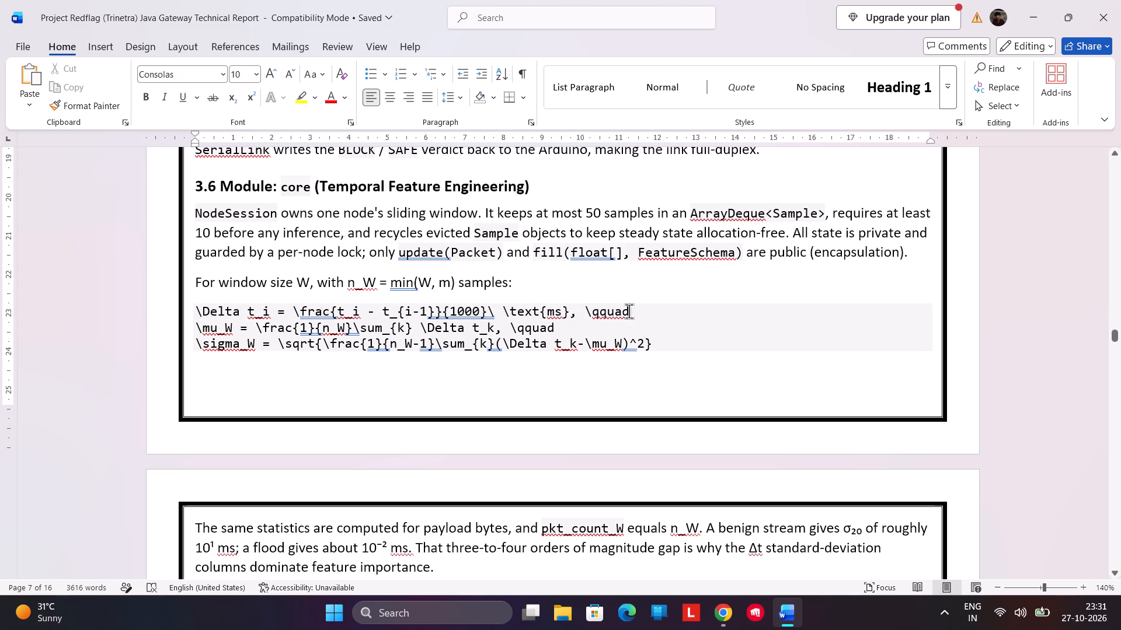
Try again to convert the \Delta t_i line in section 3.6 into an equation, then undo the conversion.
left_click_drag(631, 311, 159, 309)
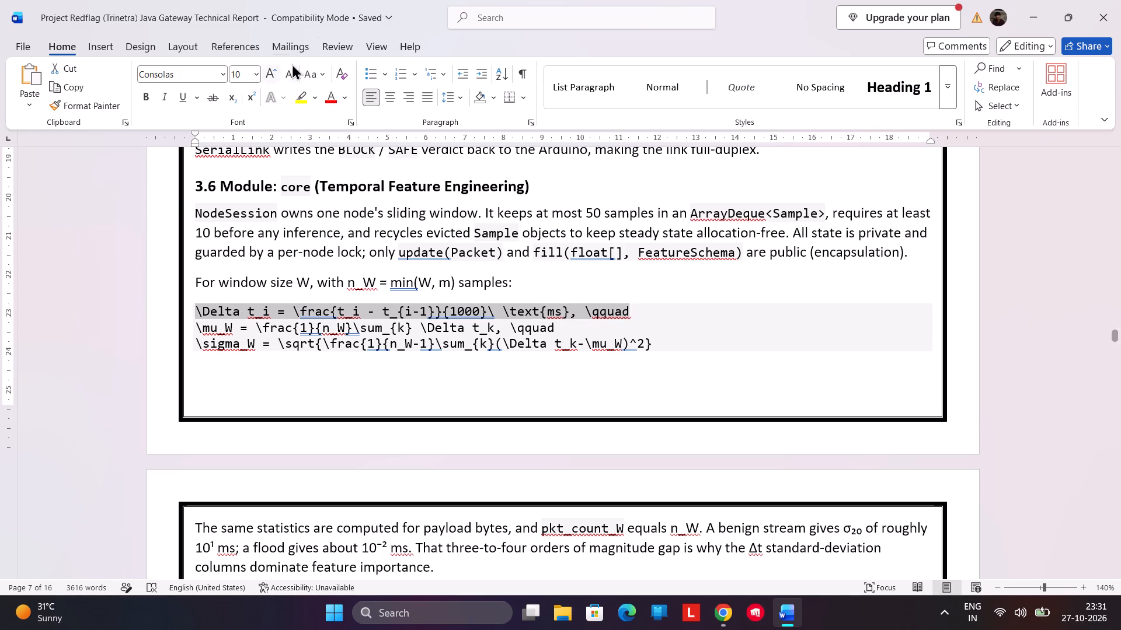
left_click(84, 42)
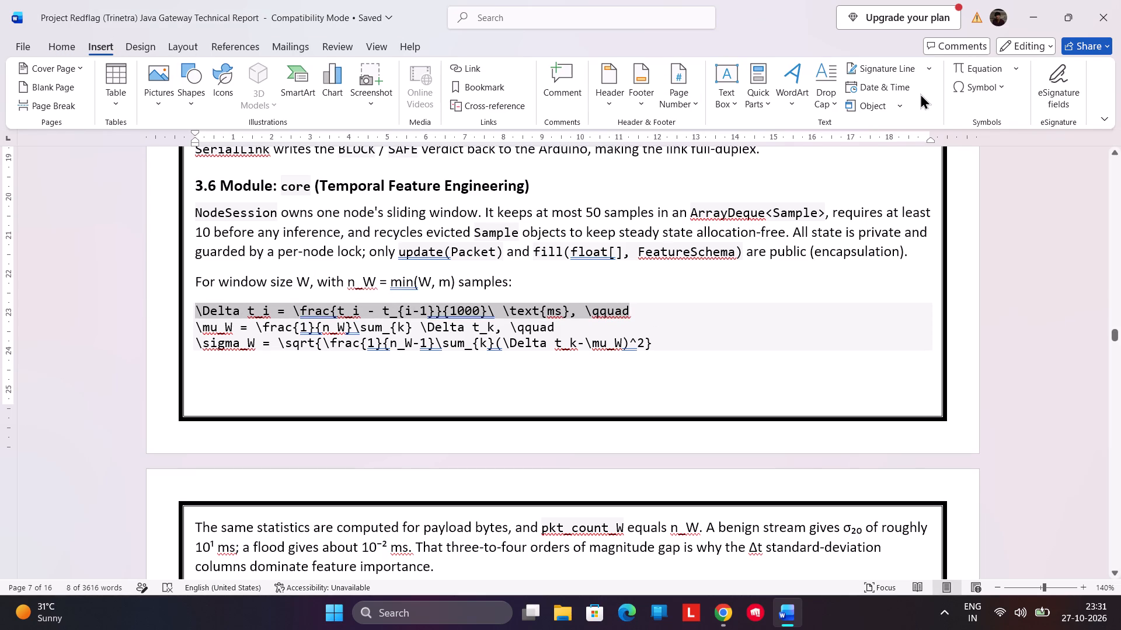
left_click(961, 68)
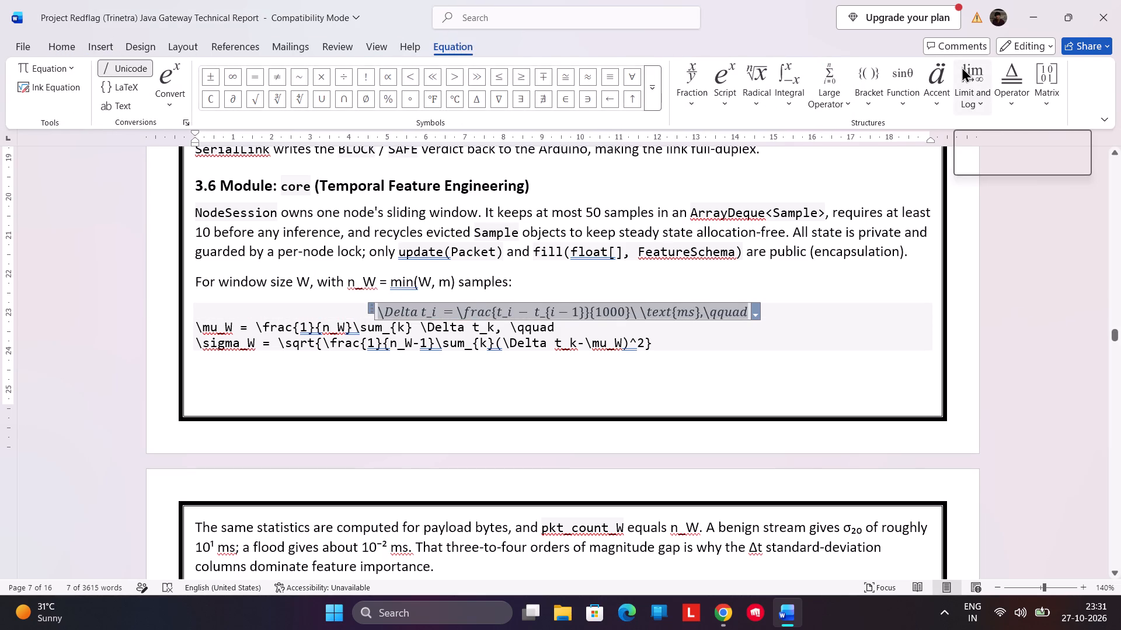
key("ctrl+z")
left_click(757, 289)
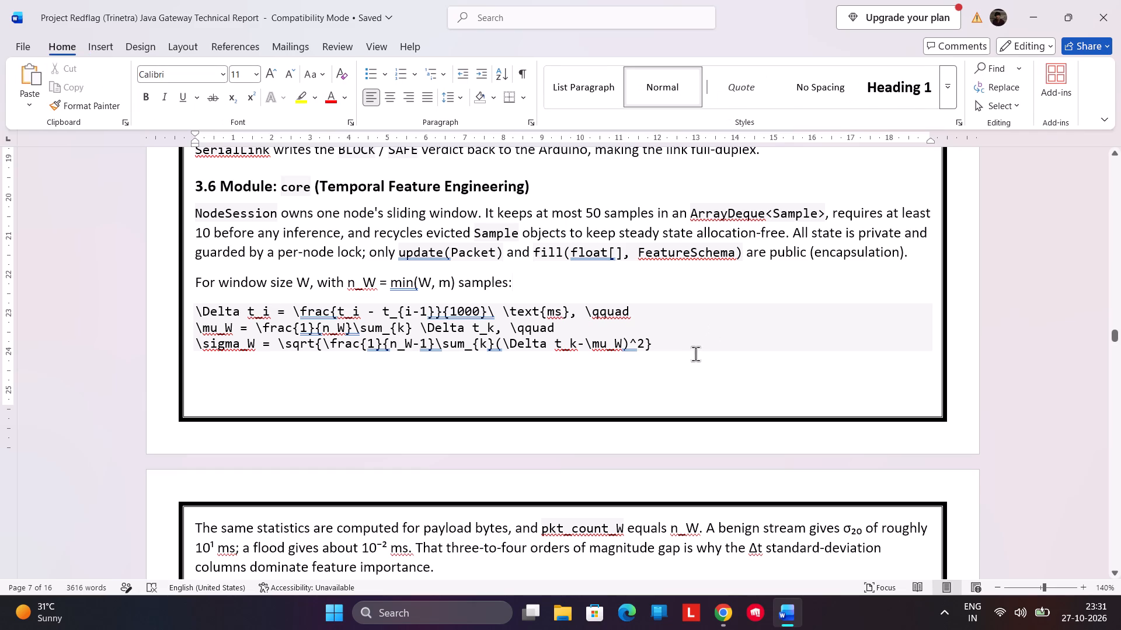
Copy all three LaTeX formula lines, \Delta t_i, \mu_W and \sigma_W, from section 3.6.
left_click_drag(675, 344, 158, 309)
key("ctrl+c")
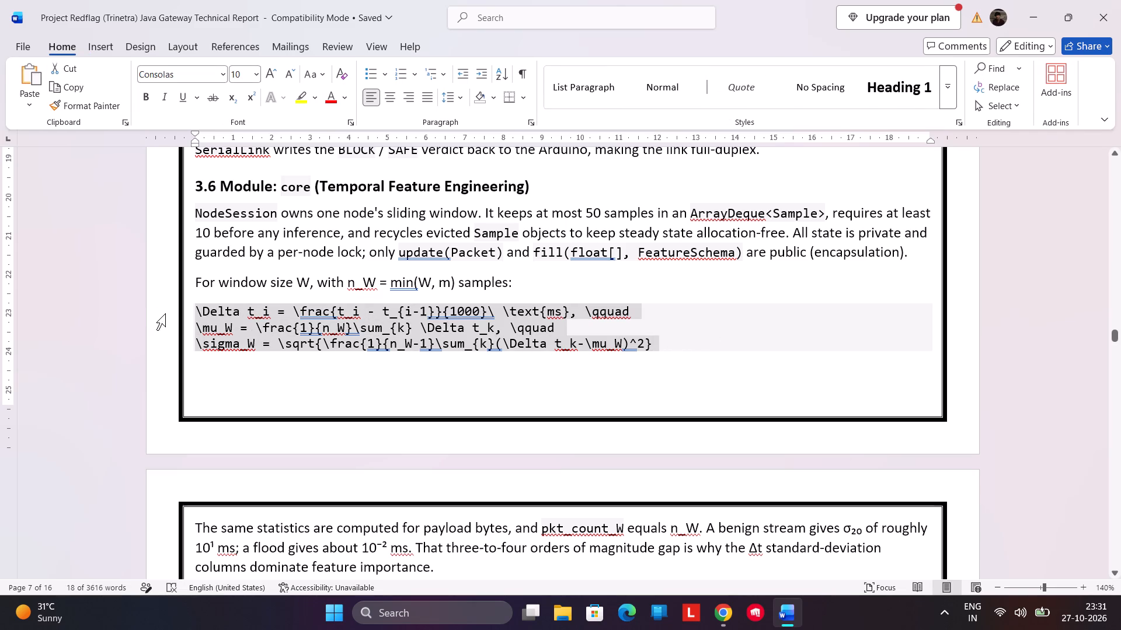
scroll(374, 355, "up", 6)
Switch to Chrome, search the web for "latex to copyable text" and open the FormaTeX LaTeX to Plain Text converter.
key("alt+Tab")
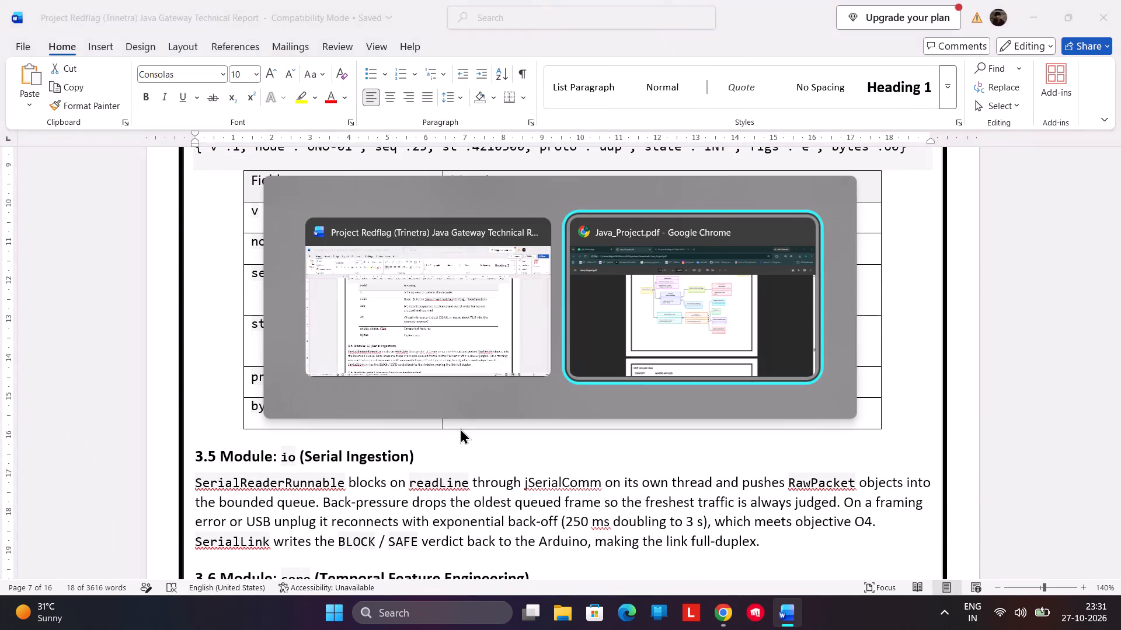
left_click(570, 12)
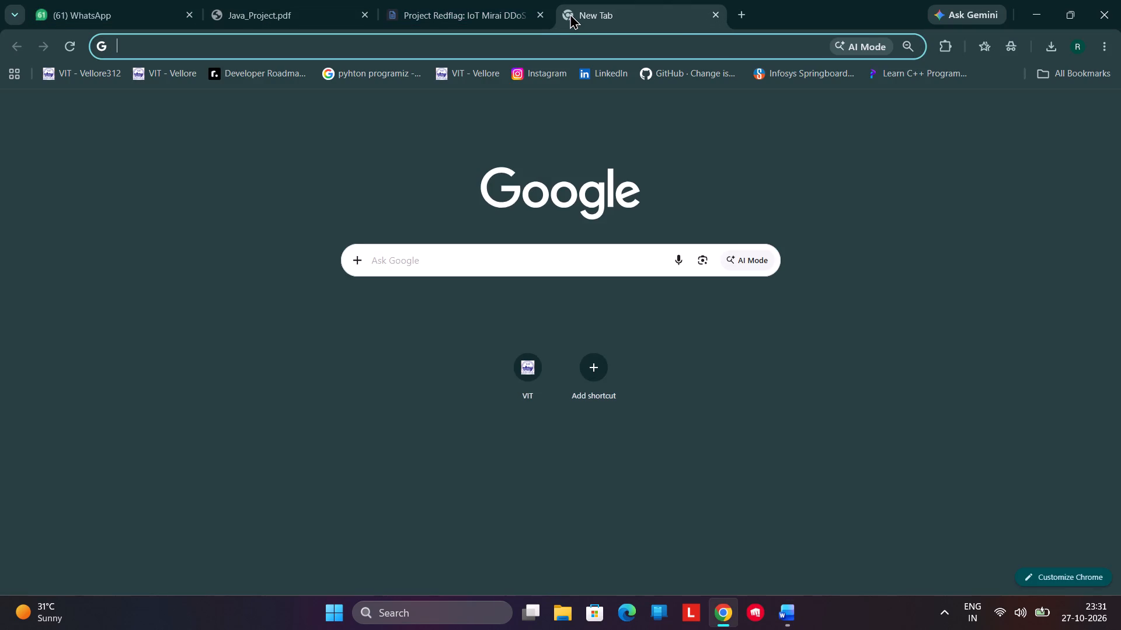
type("latex to copiable")
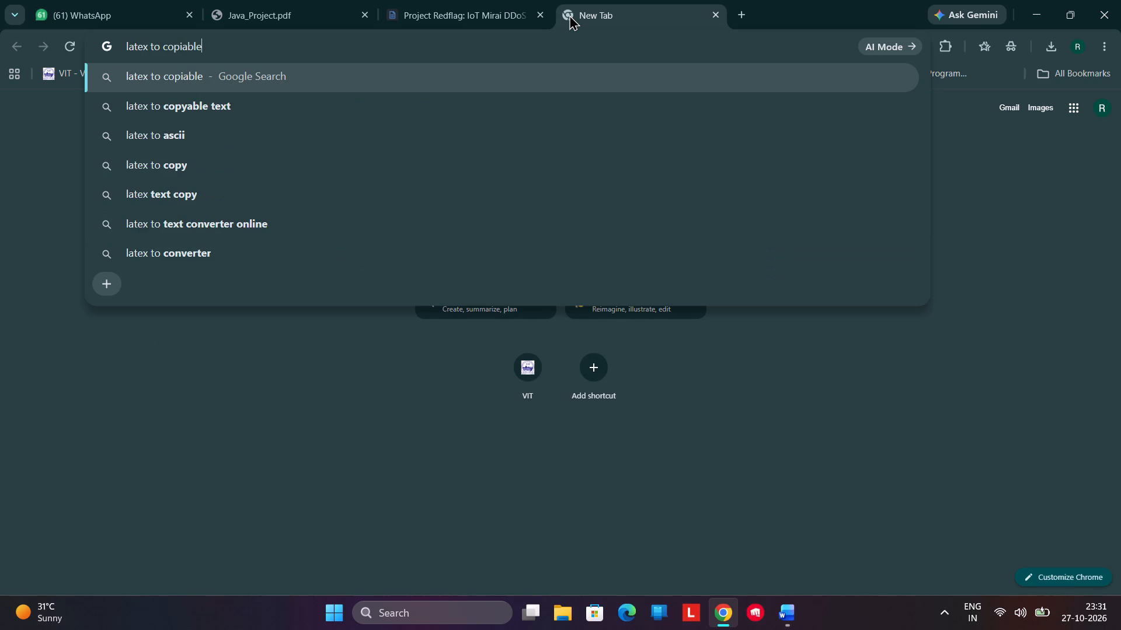
key("Down")
key("Return")
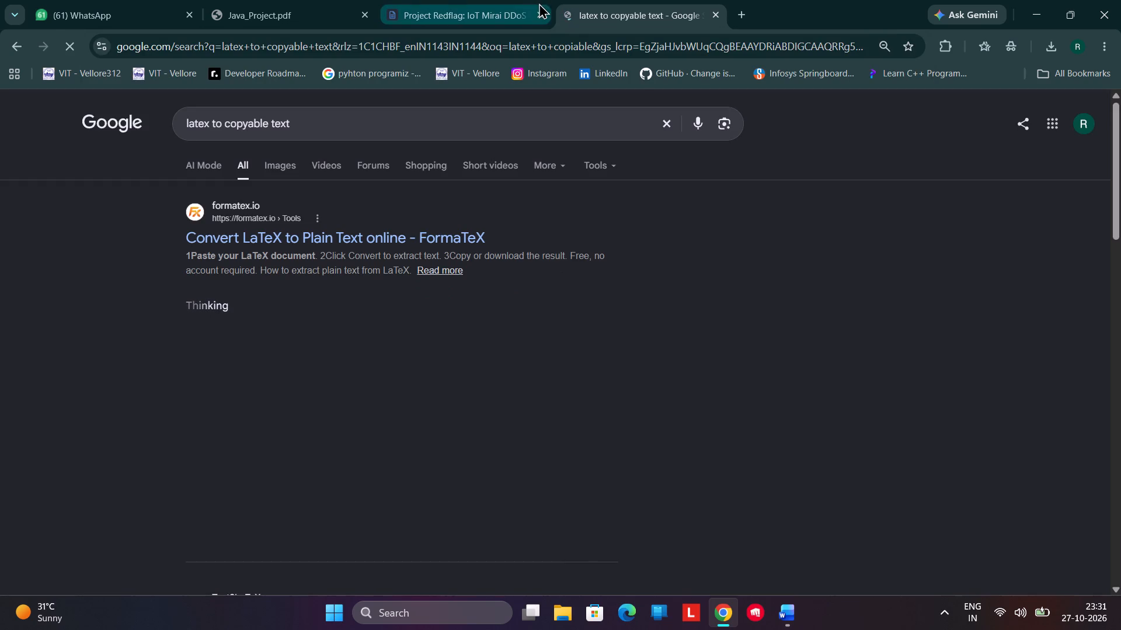
left_click(283, 238)
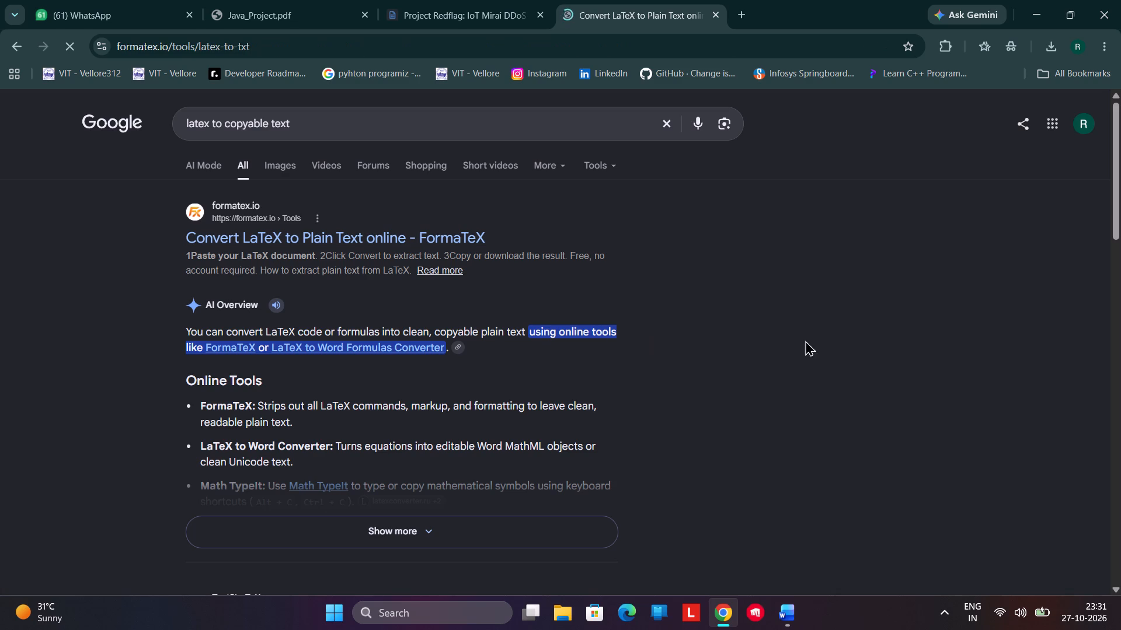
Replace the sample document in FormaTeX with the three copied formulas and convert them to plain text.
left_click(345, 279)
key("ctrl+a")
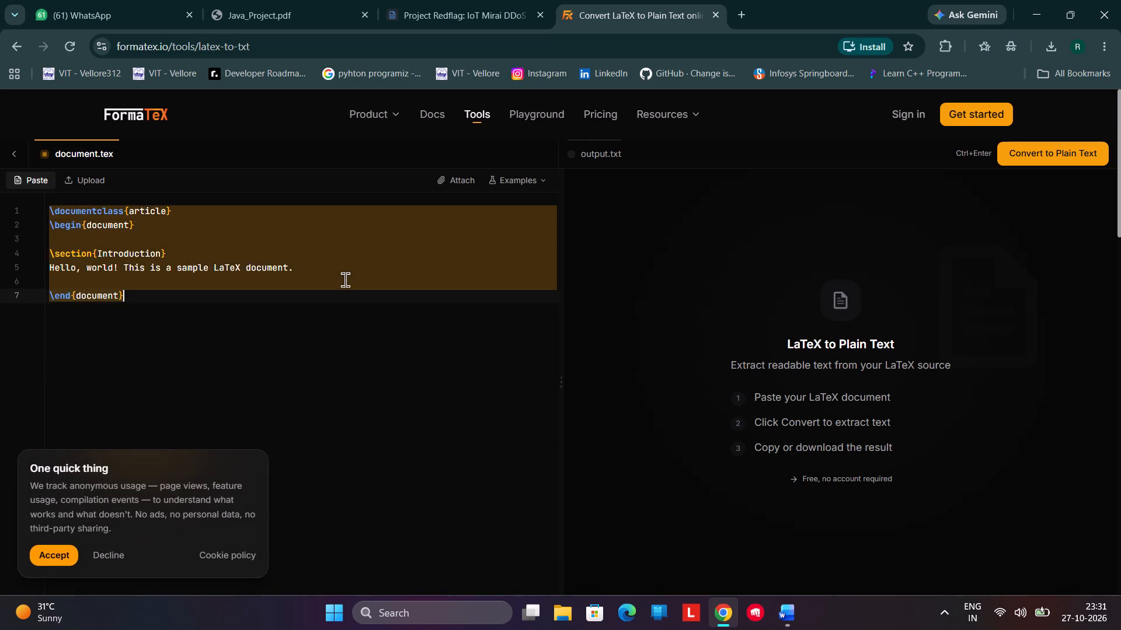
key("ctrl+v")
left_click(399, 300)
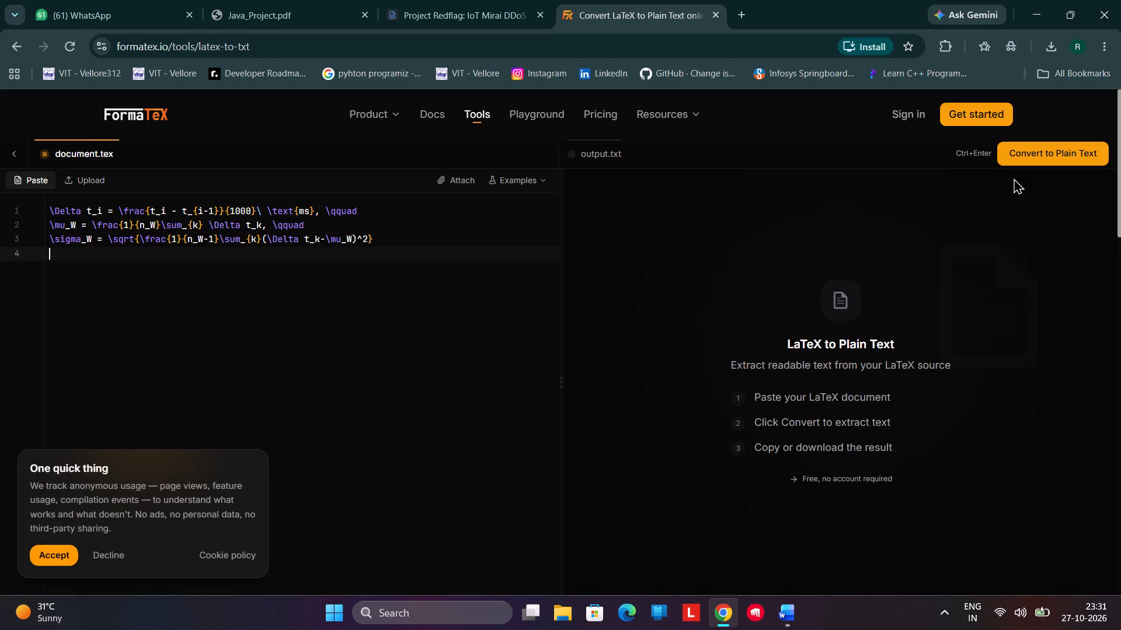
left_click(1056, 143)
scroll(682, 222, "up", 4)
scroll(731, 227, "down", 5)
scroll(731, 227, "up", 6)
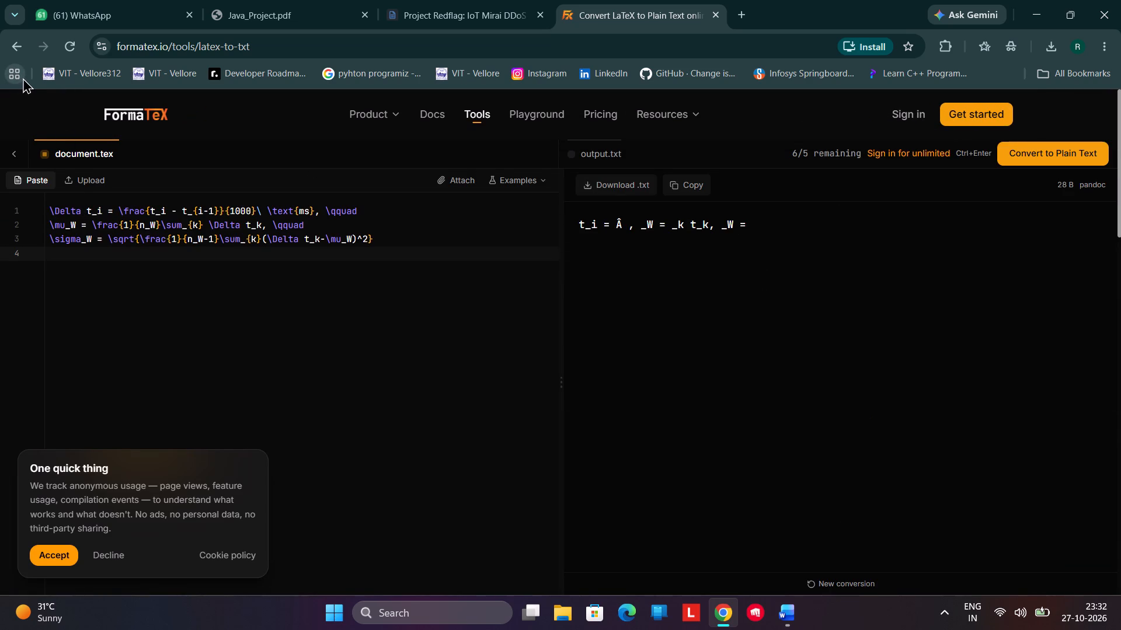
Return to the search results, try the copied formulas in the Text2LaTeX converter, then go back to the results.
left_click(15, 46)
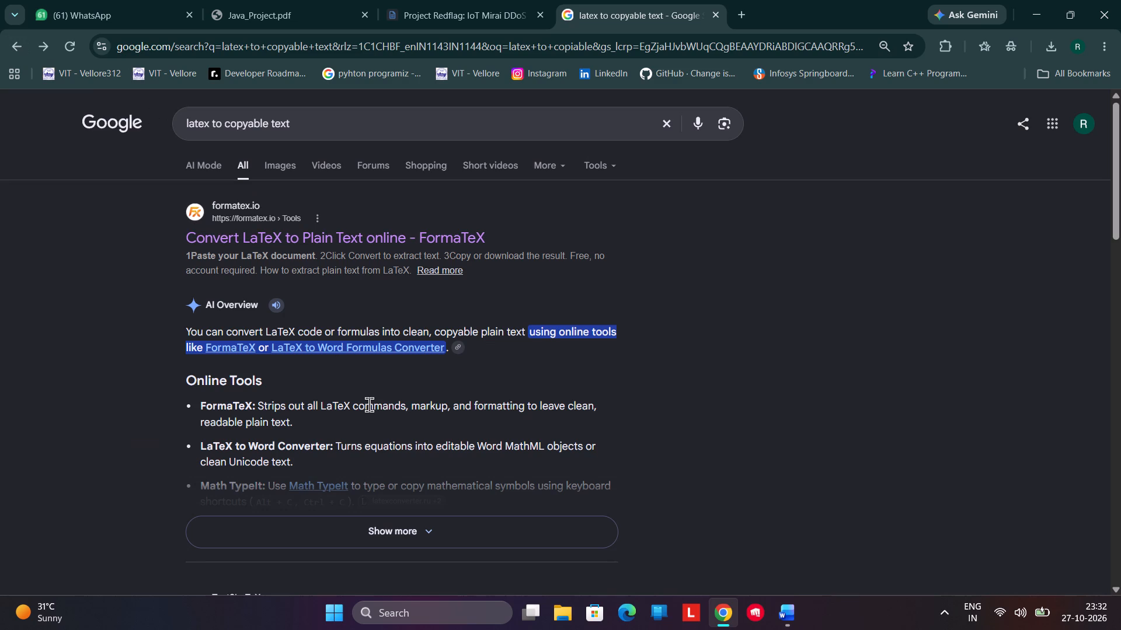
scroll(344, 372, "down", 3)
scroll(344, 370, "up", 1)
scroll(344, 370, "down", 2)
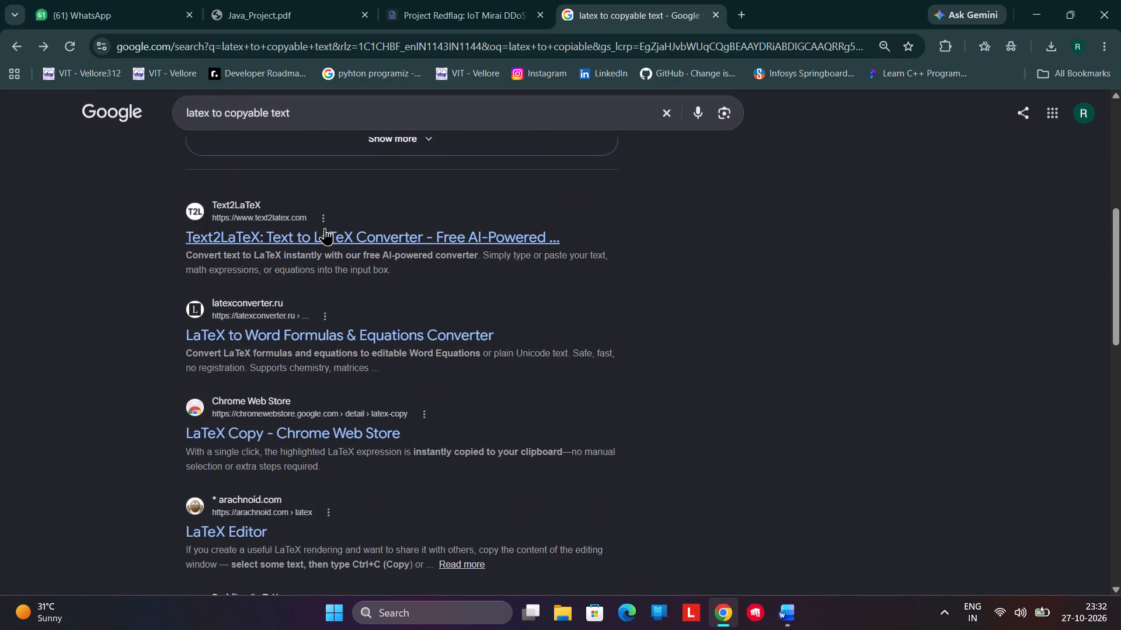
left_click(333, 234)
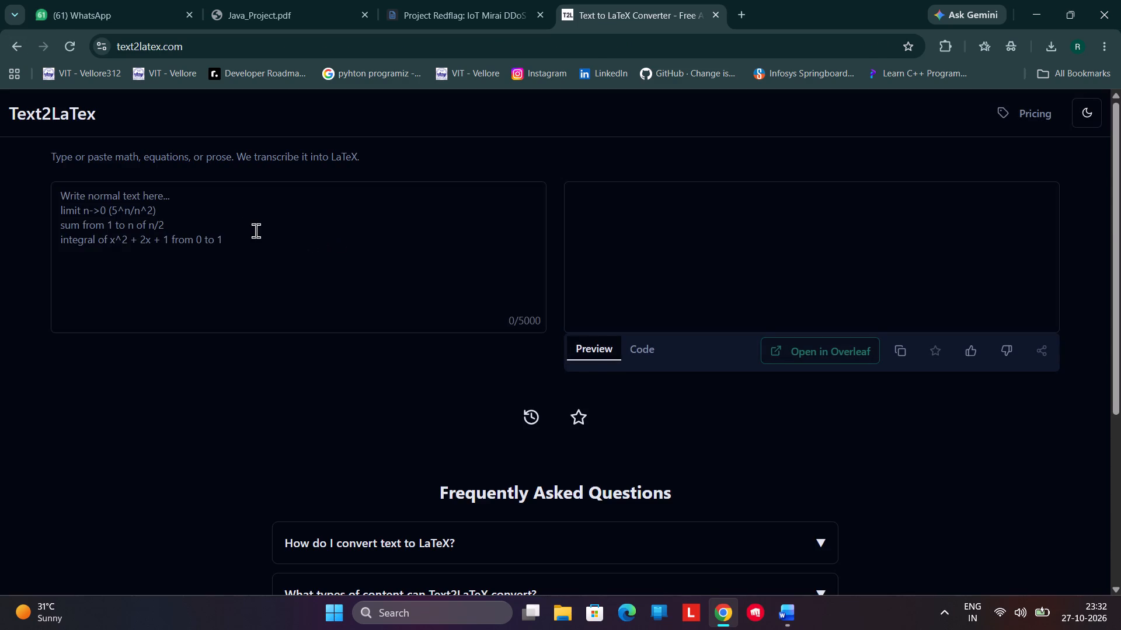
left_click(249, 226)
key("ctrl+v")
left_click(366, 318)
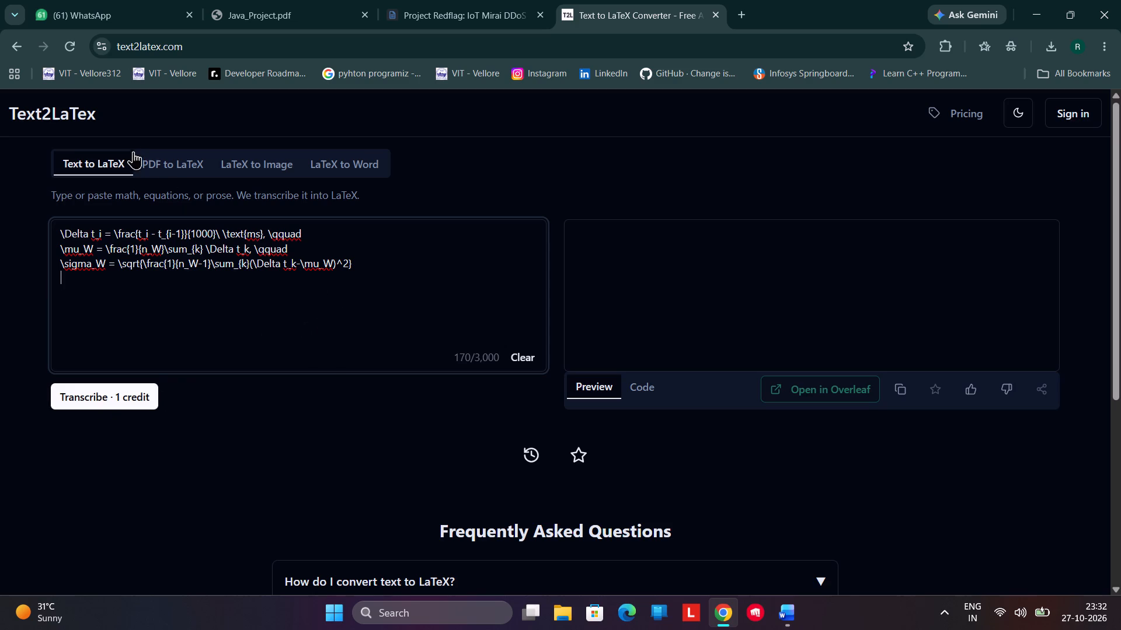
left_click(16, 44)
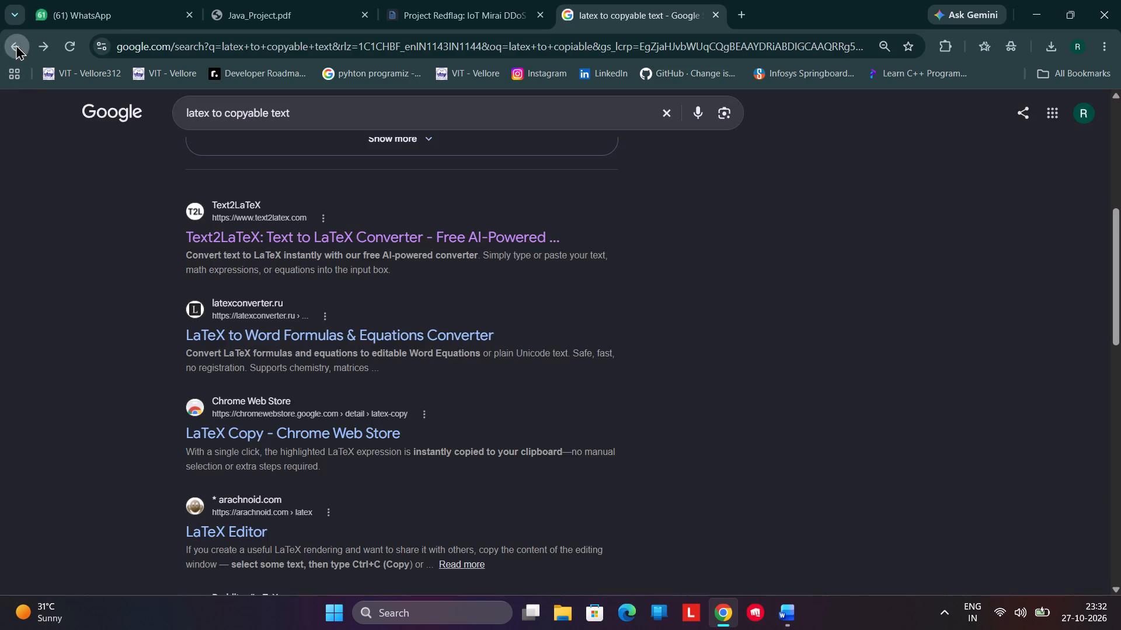
Open the LaTeX to Word converter from the results, and open the arachnoid LaTeX Editor and FormaTeX in separate new tabs.
left_click(313, 345)
left_click(317, 337)
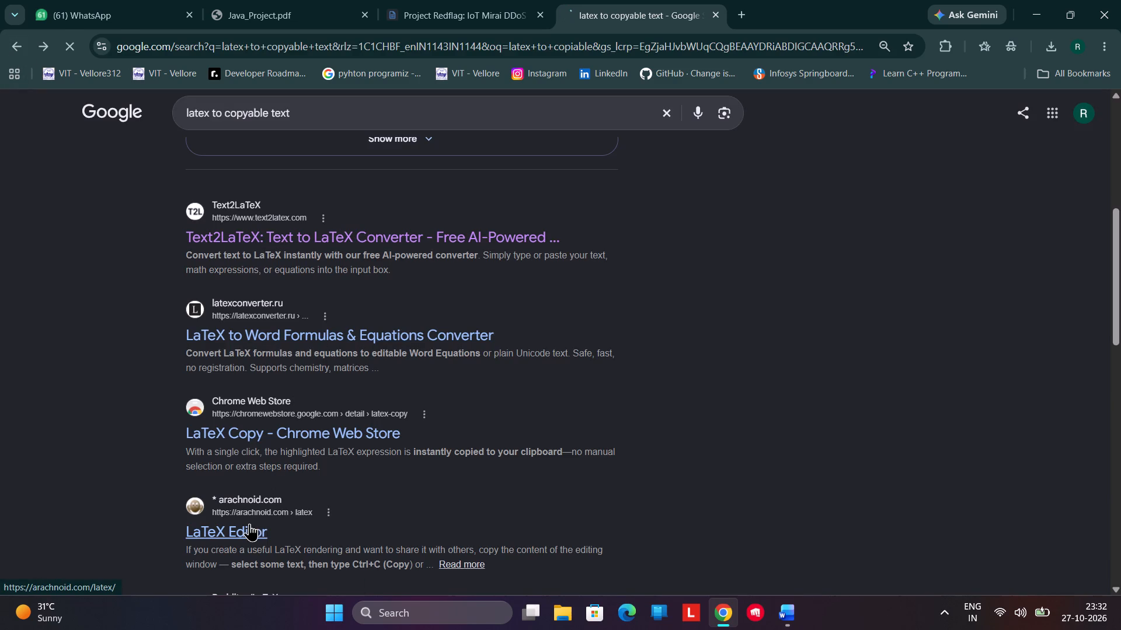
right_click(249, 523)
left_click(309, 336)
left_click(784, 0)
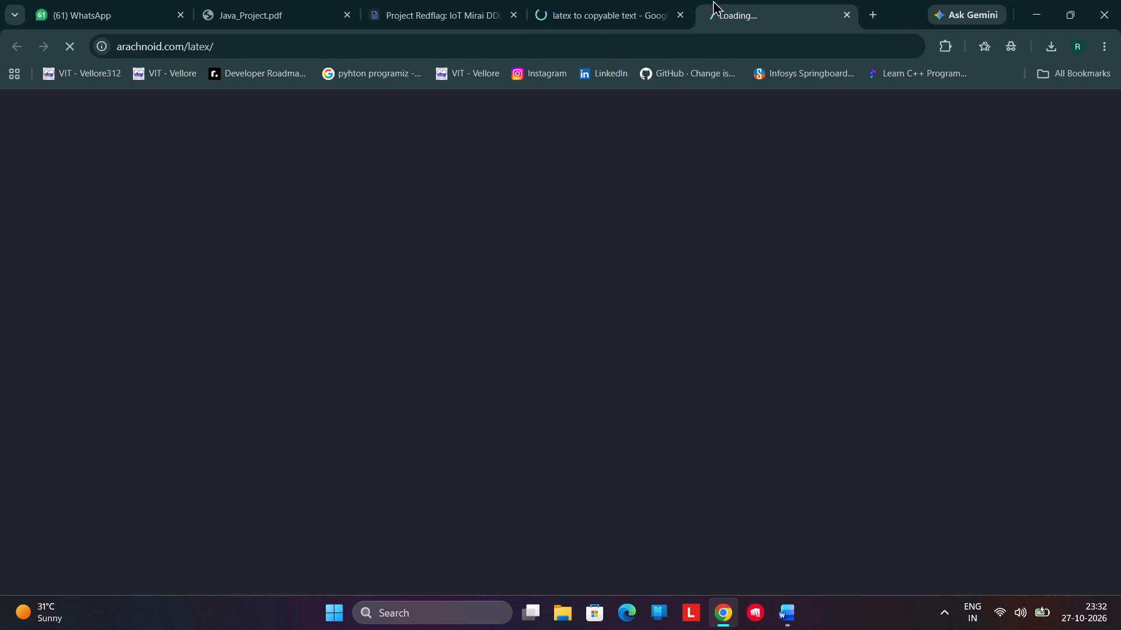
left_click(582, 0)
scroll(424, 249, "up", 5)
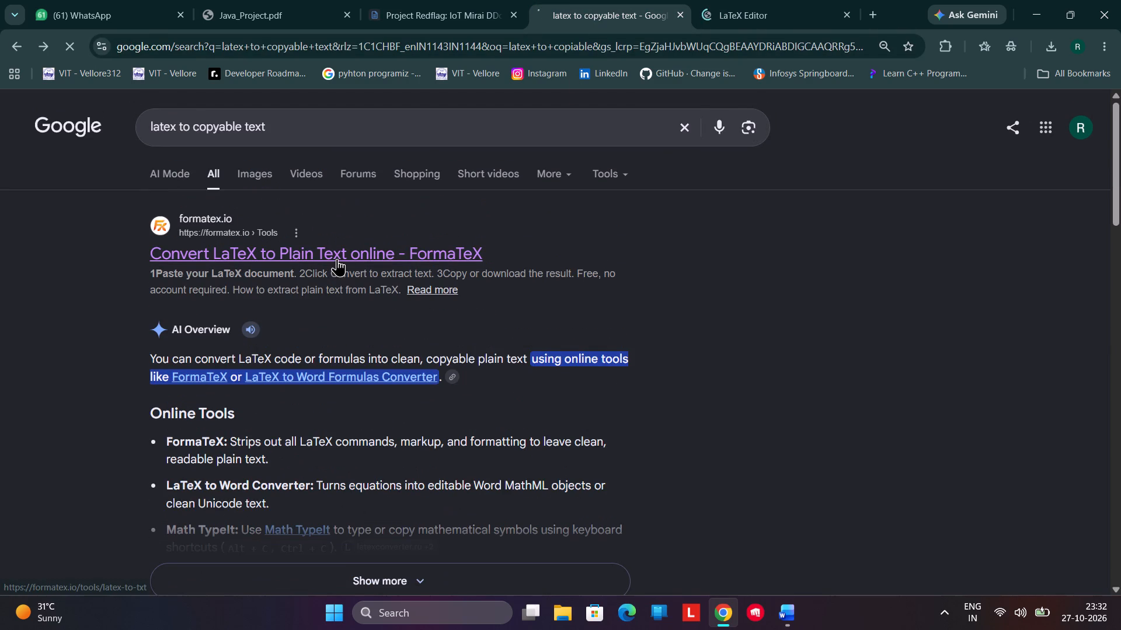
right_click(338, 257)
left_click(395, 273)
Paste the three copied formulas into the arachnoid LaTeX Editor's entry window to render them.
left_click(688, 0)
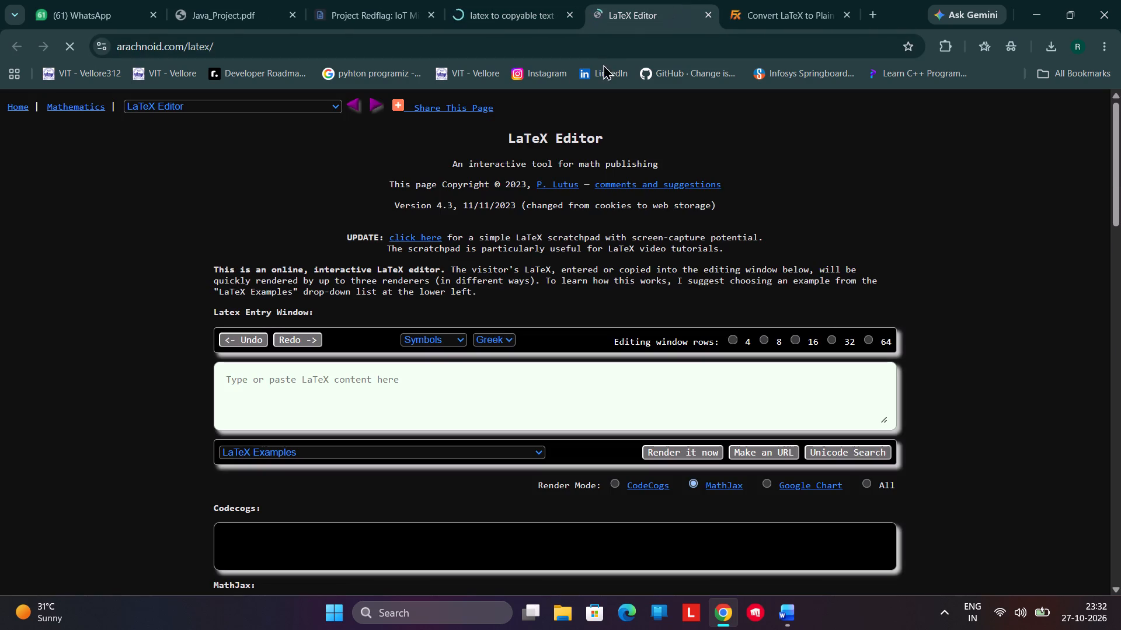
left_click(358, 378)
key("ctrl+v")
scroll(358, 380, "down", 3)
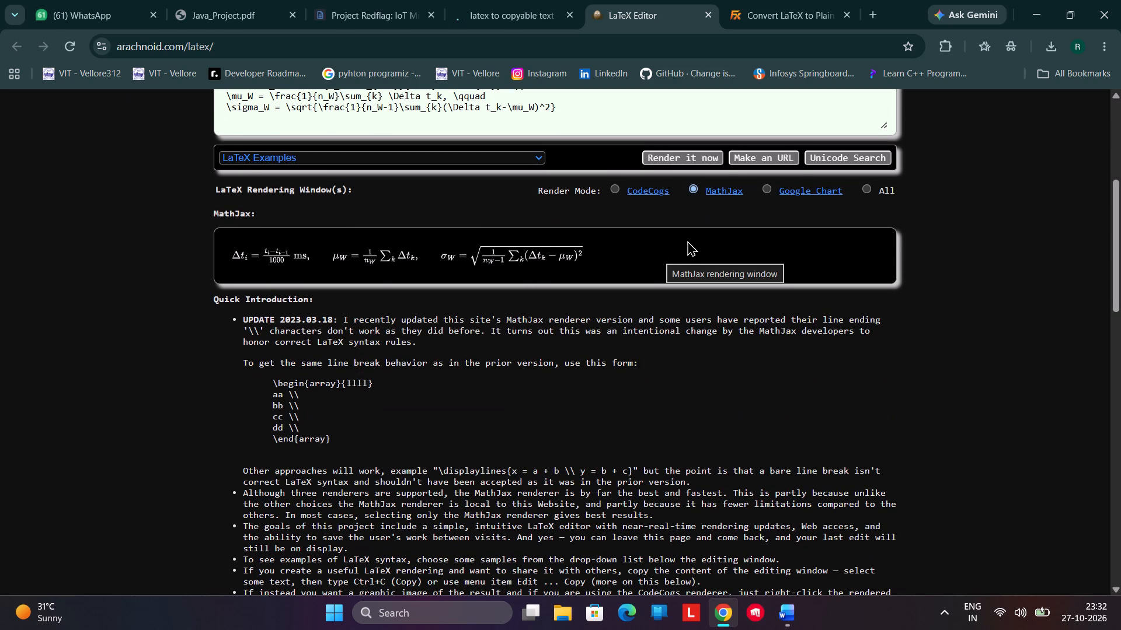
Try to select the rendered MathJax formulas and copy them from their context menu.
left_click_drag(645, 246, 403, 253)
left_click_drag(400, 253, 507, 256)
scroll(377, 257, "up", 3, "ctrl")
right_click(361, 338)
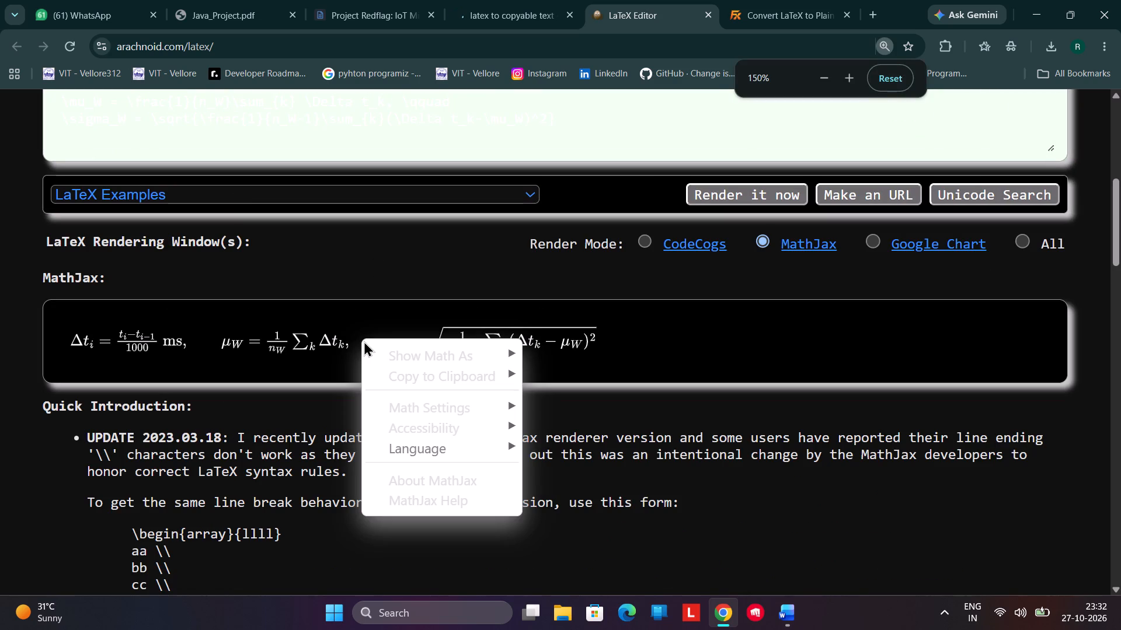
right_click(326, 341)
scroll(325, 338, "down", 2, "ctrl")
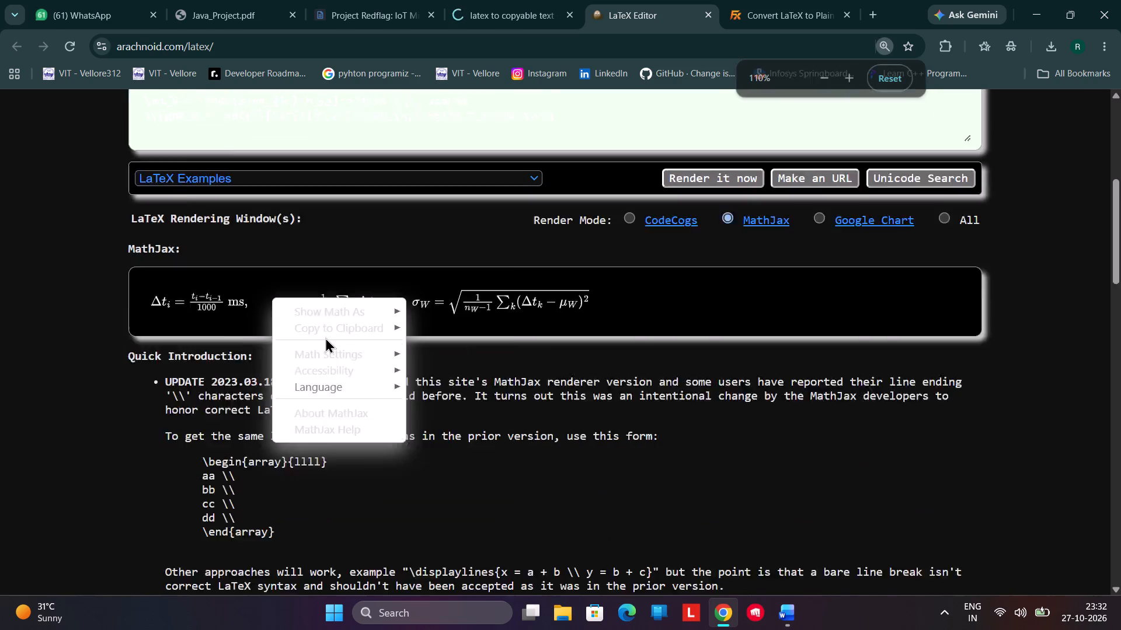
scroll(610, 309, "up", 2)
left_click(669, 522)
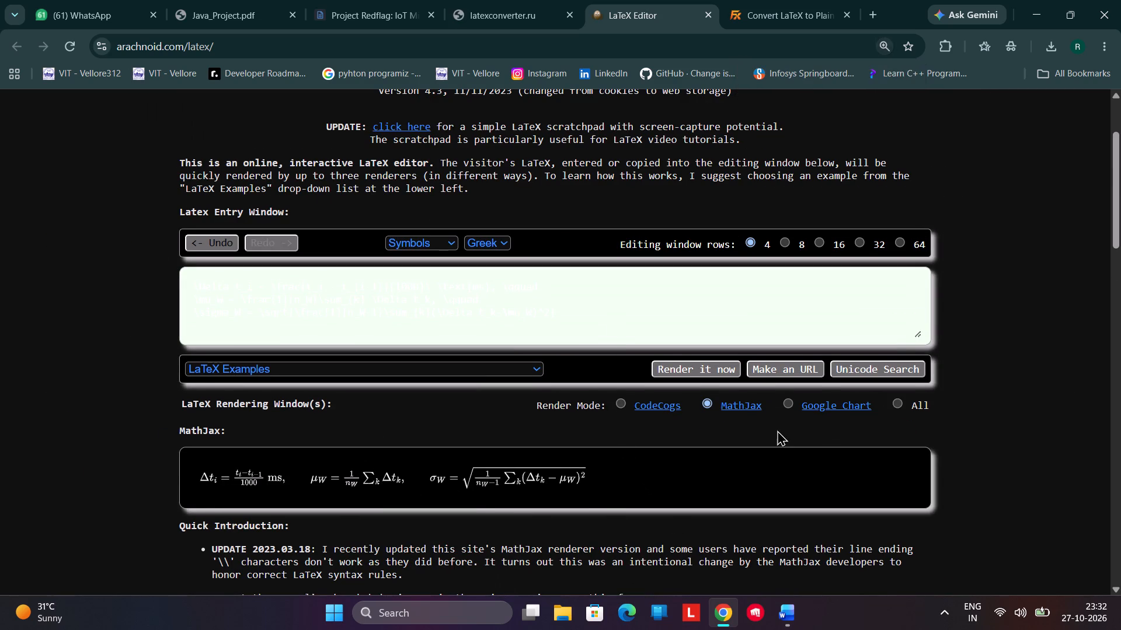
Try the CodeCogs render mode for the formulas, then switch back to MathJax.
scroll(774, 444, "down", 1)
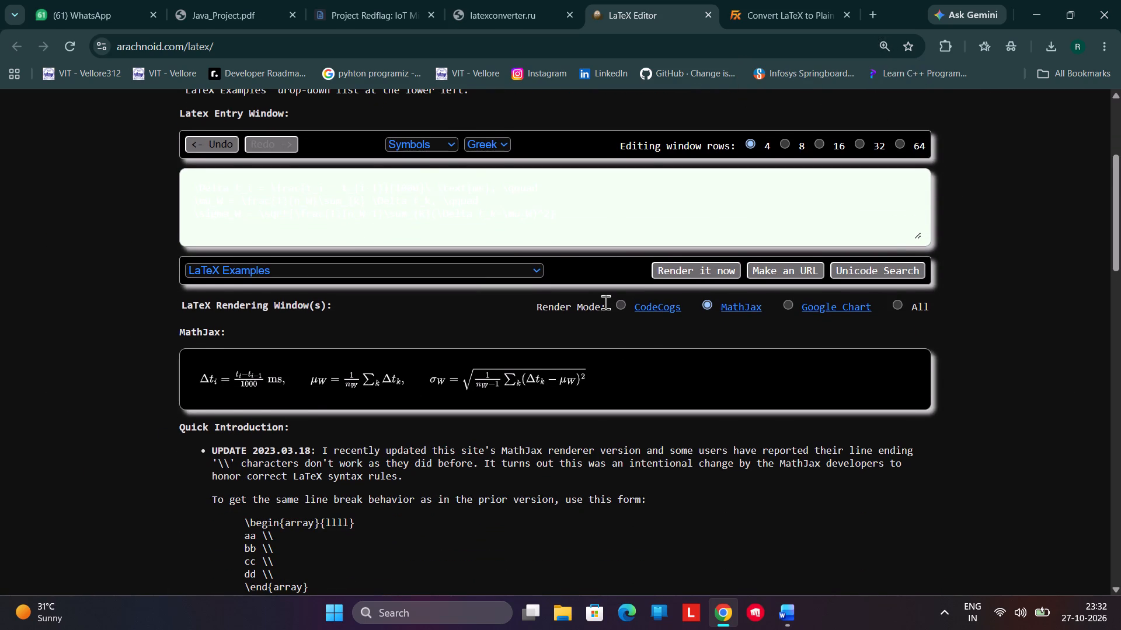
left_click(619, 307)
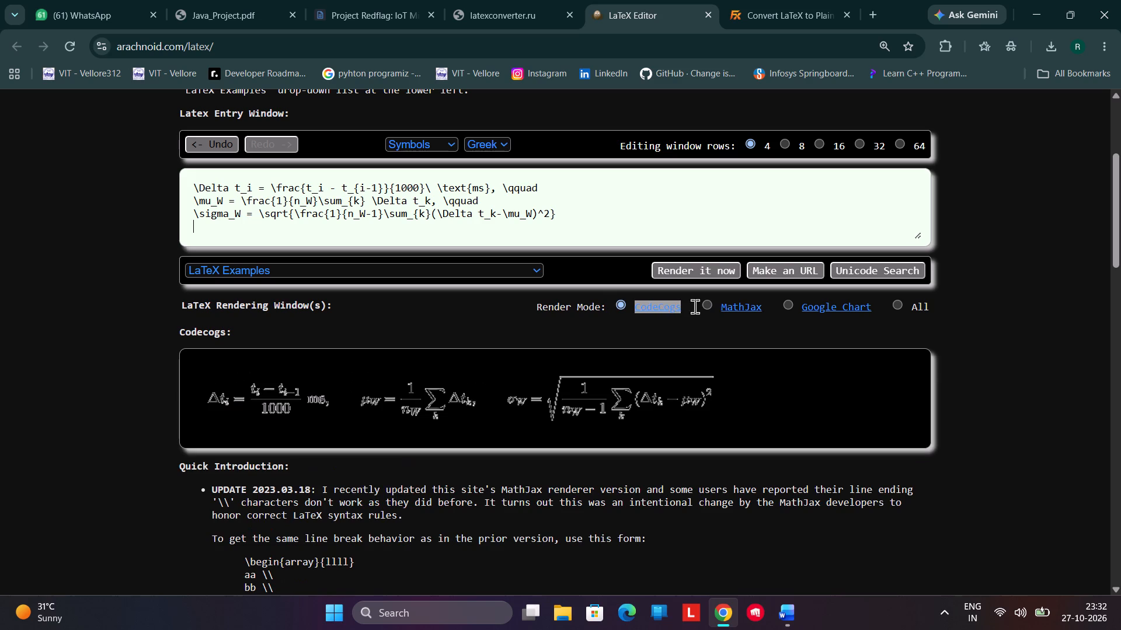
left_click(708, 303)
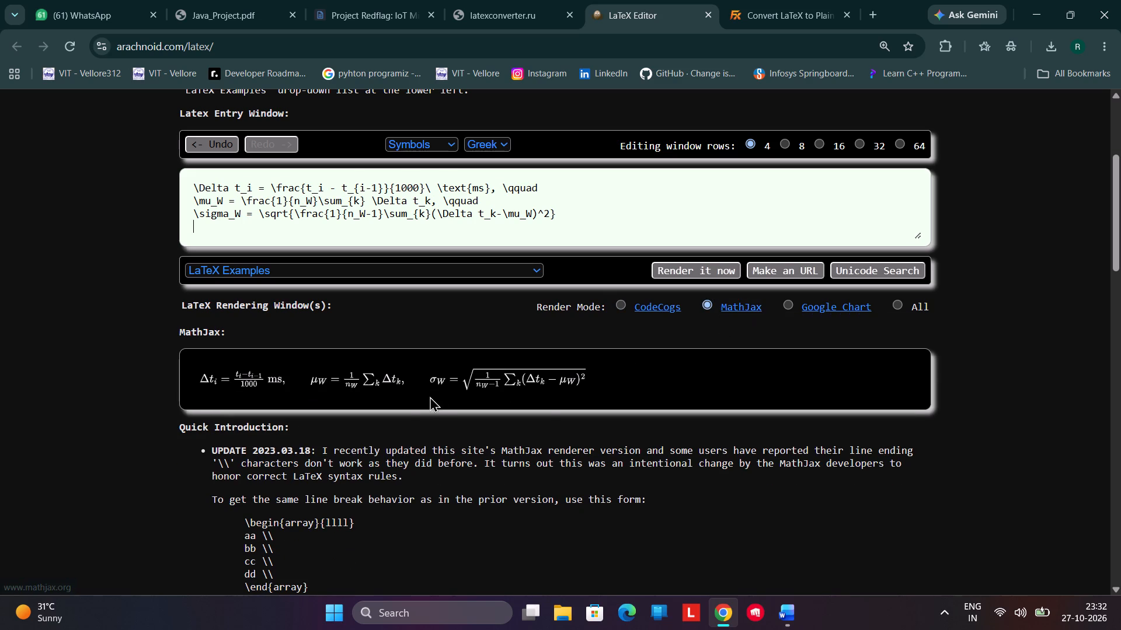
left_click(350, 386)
Look through the LaTeX Editor page and its instructions for a way to copy the rendered formulas.
scroll(408, 366, "down", 1)
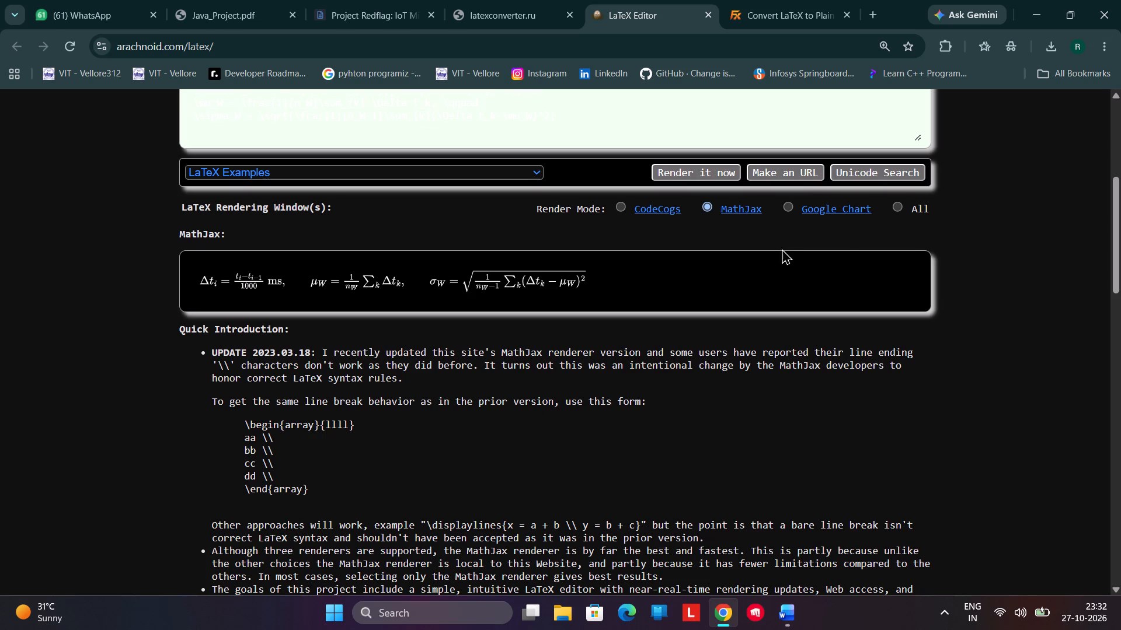
scroll(1055, 207, "up", 10)
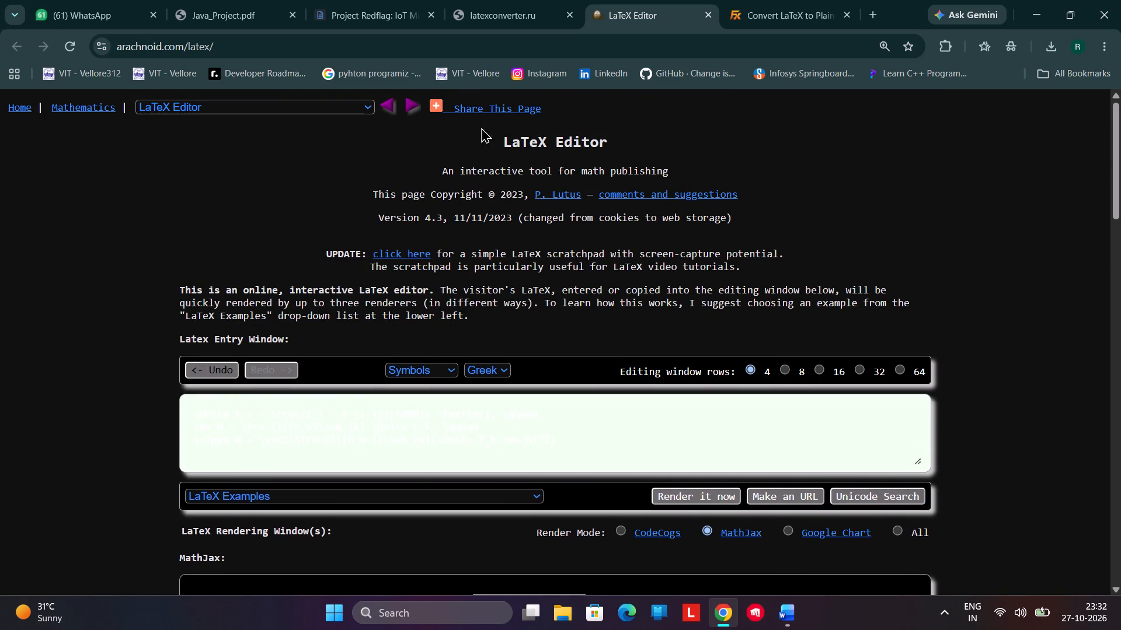
right_click(114, 229)
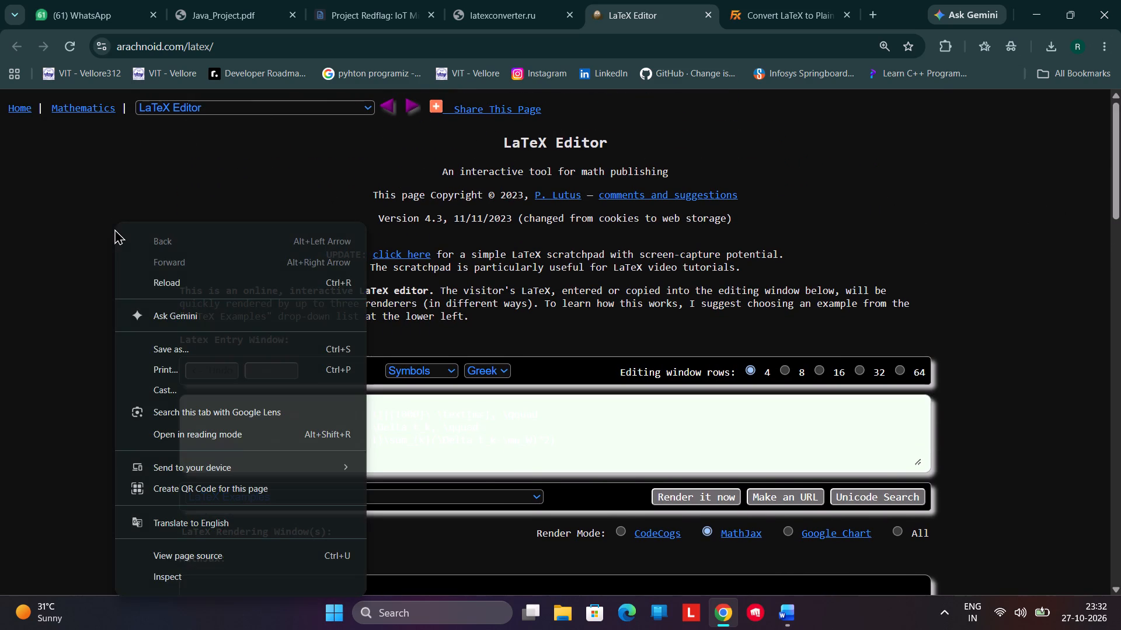
scroll(189, 442, "down", 3)
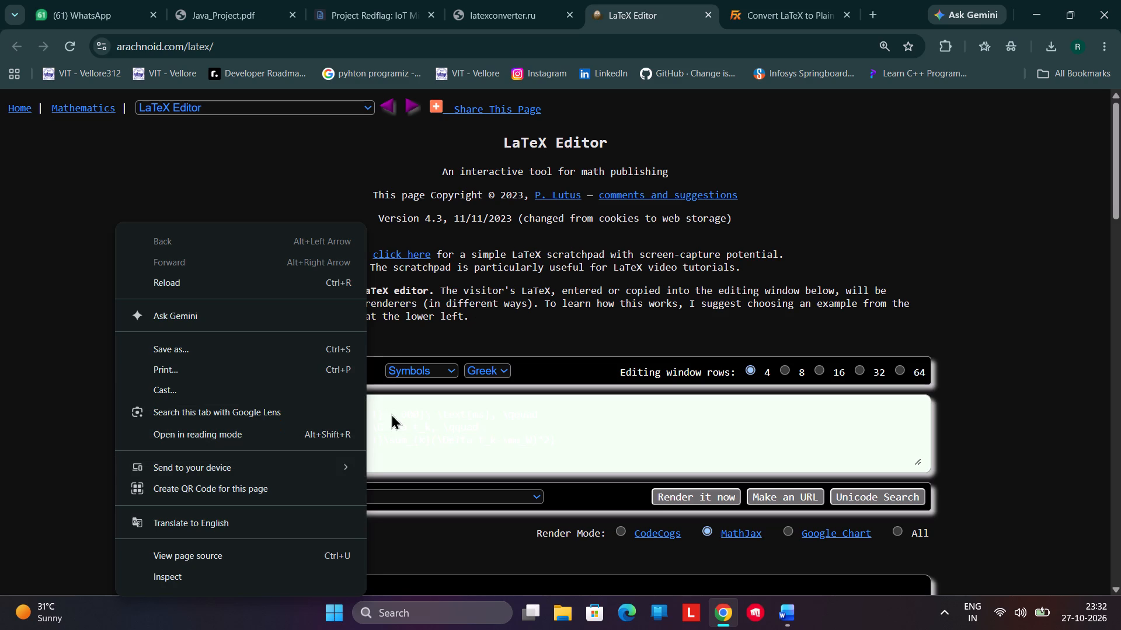
scroll(540, 267, "down", 3)
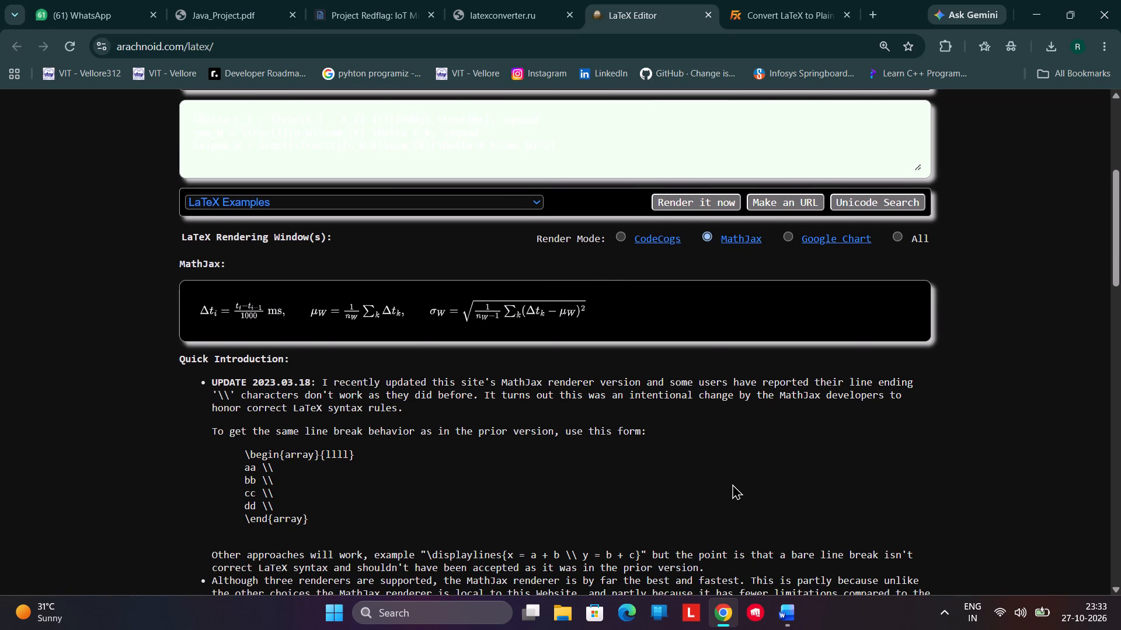
scroll(387, 457, "down", 6)
scroll(399, 431, "up", 6)
scroll(399, 429, "down", 7)
scroll(399, 428, "up", 4)
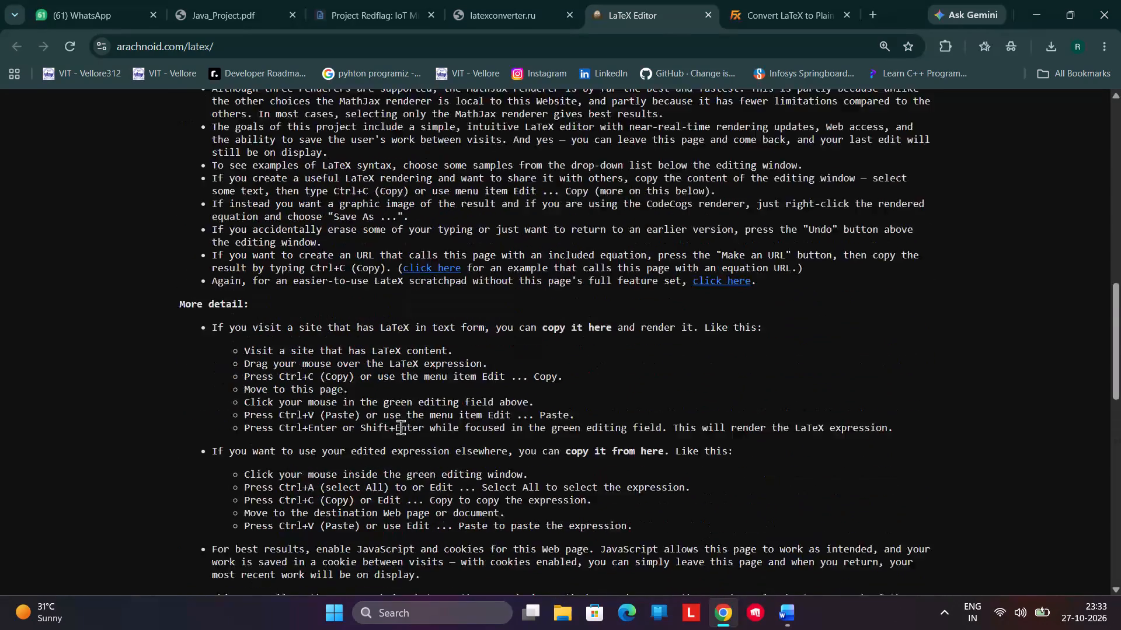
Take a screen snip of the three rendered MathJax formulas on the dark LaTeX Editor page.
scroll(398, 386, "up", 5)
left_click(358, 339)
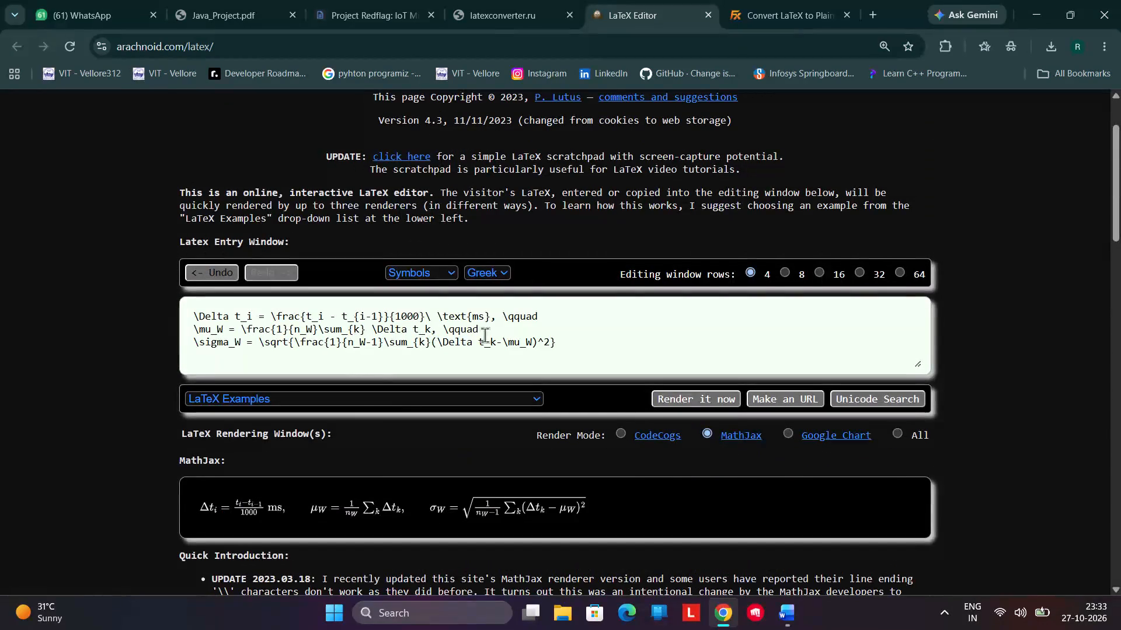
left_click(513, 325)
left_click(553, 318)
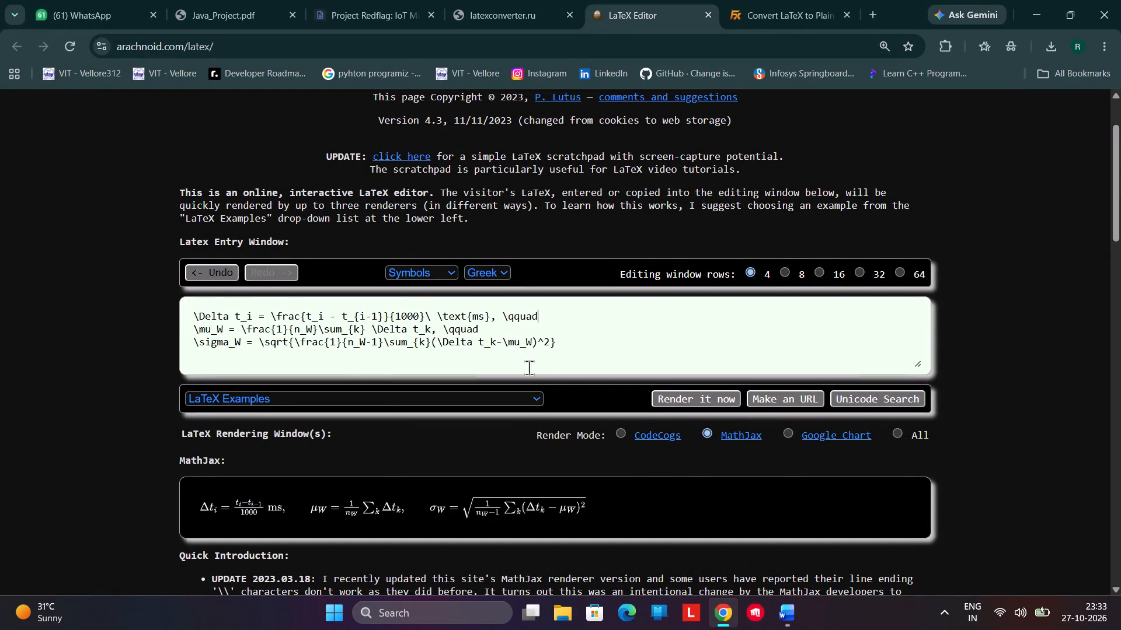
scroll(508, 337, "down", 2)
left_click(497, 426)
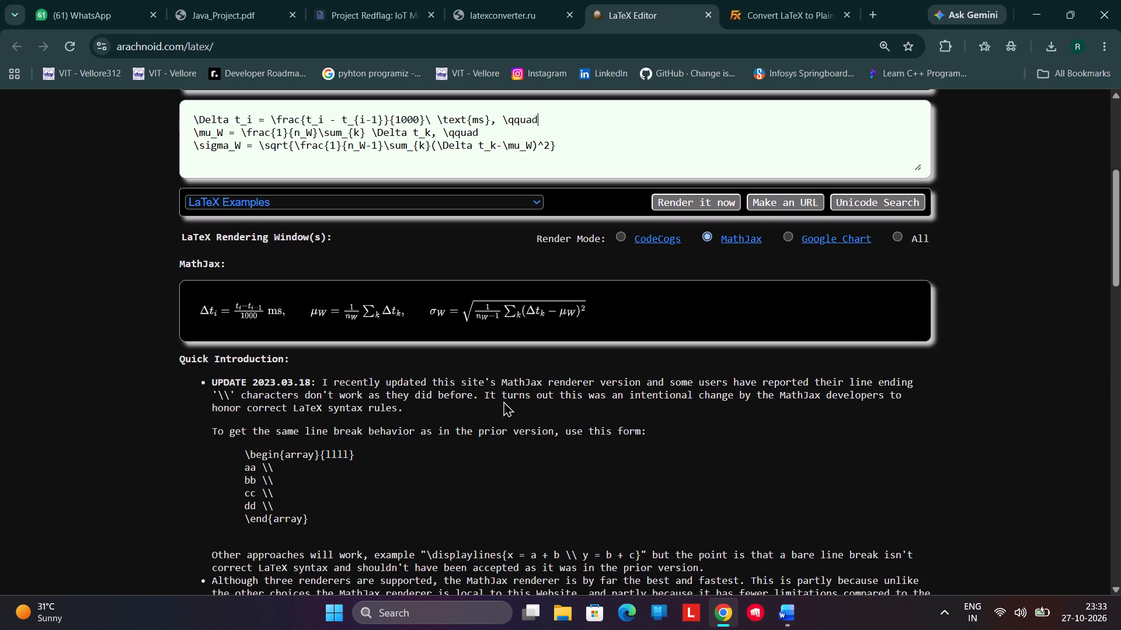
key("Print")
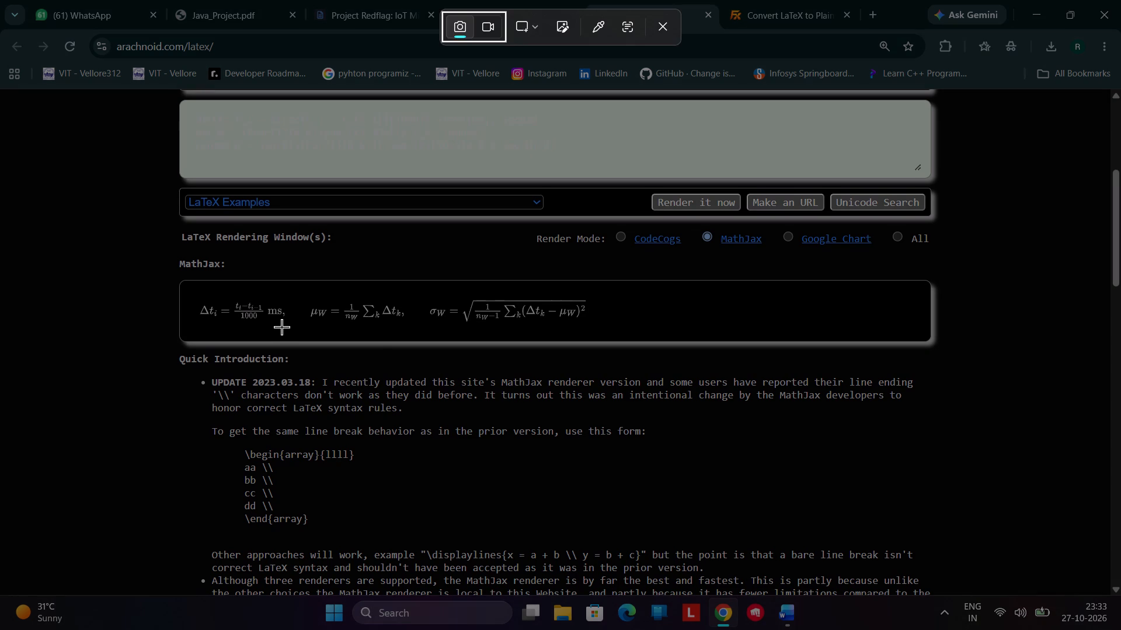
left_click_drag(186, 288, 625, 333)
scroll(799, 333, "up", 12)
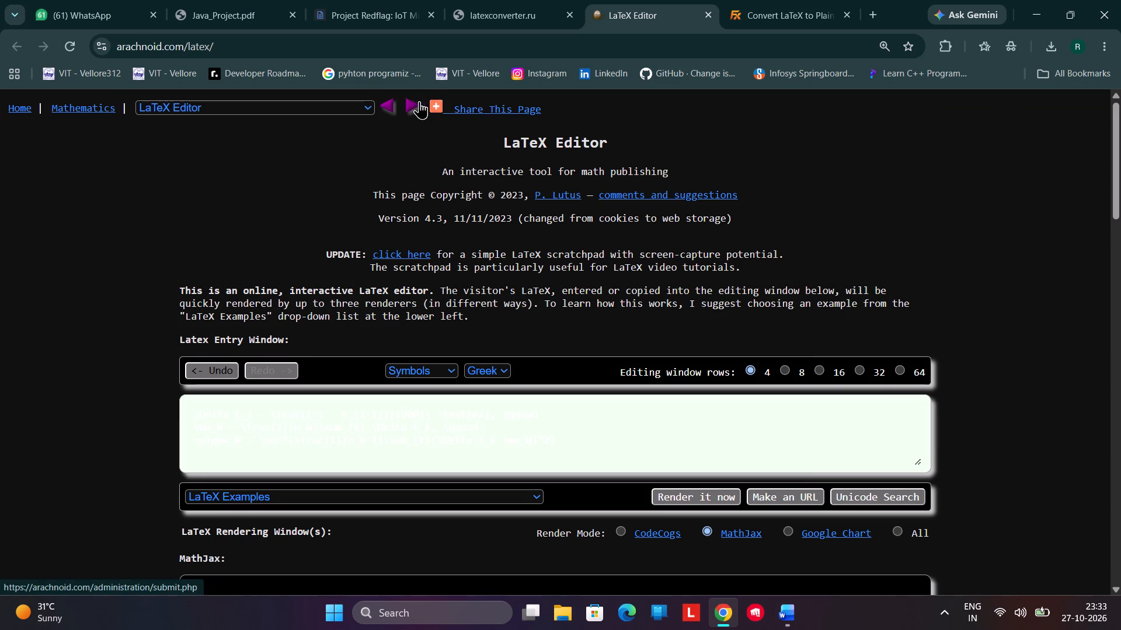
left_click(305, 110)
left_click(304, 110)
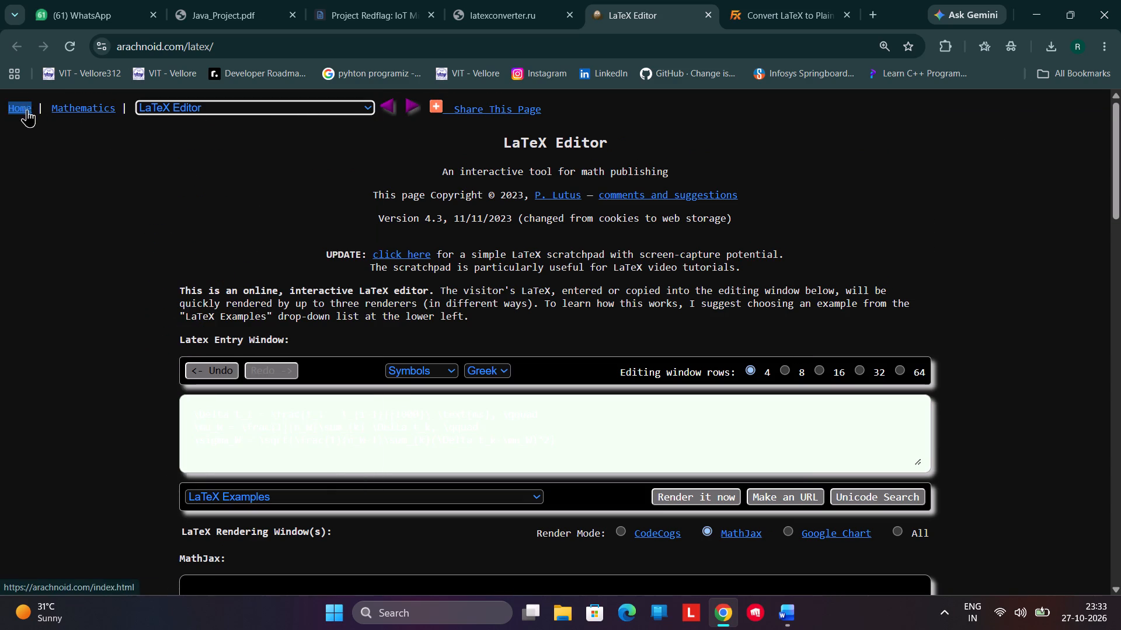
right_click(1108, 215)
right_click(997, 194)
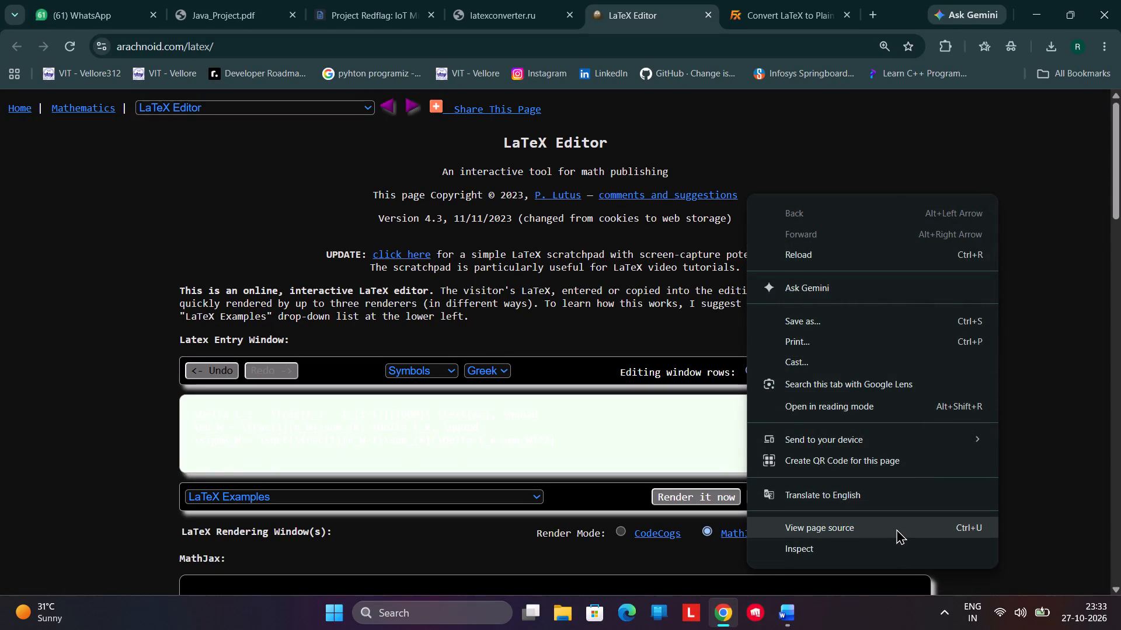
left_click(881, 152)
Open a new browser tab and change the browser's appearance from Dark to Light.
left_click(874, 11)
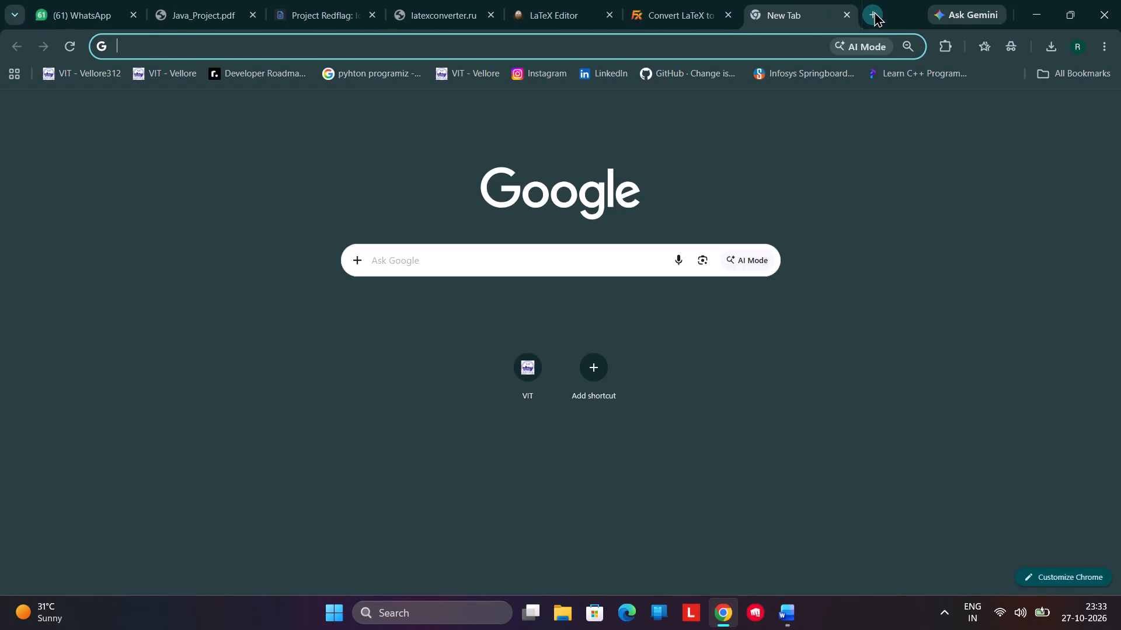
type("sett")
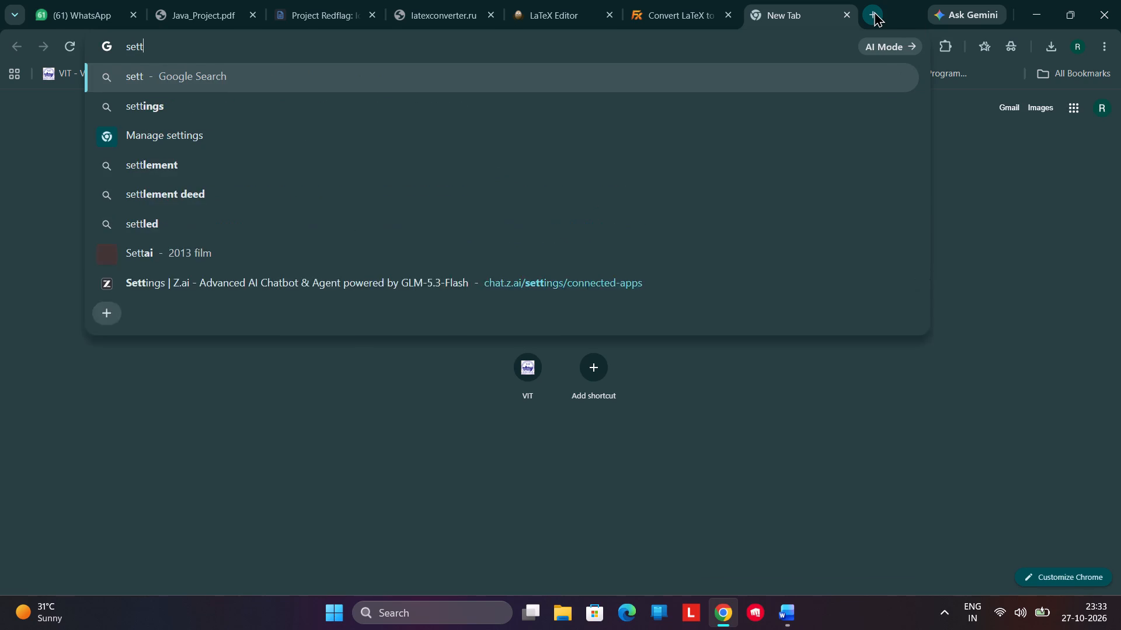
key("Escape")
left_click(960, 432)
left_click(1023, 569)
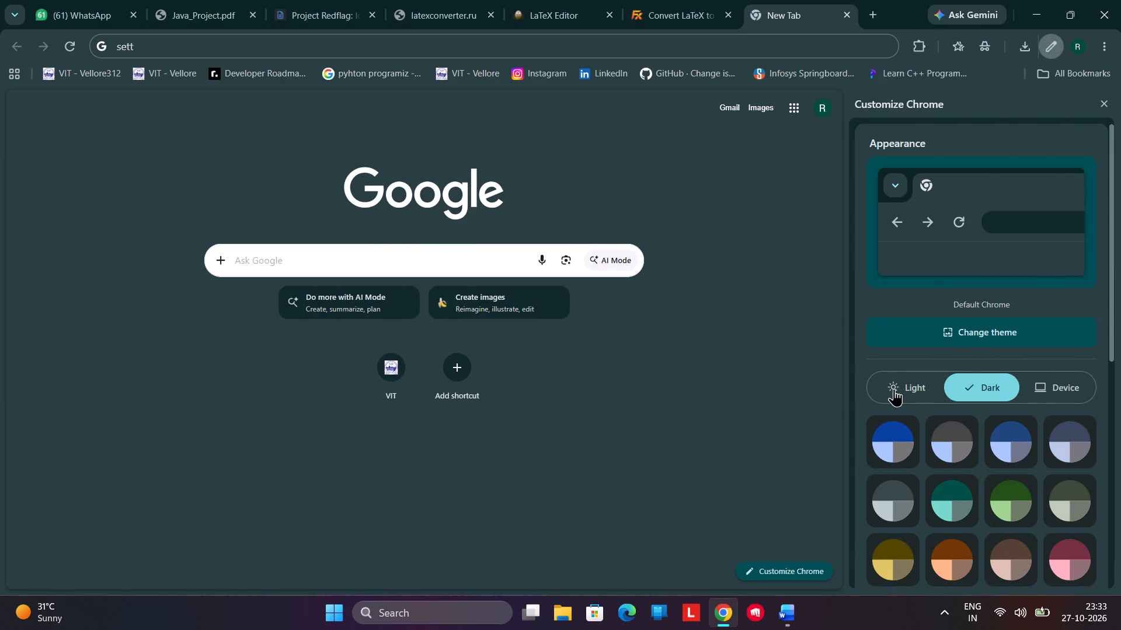
left_click(894, 388)
Return to the LaTeX Editor page and take an enlarged screen snip of the three rendered MathJax formulas on the light background.
left_click(684, 0)
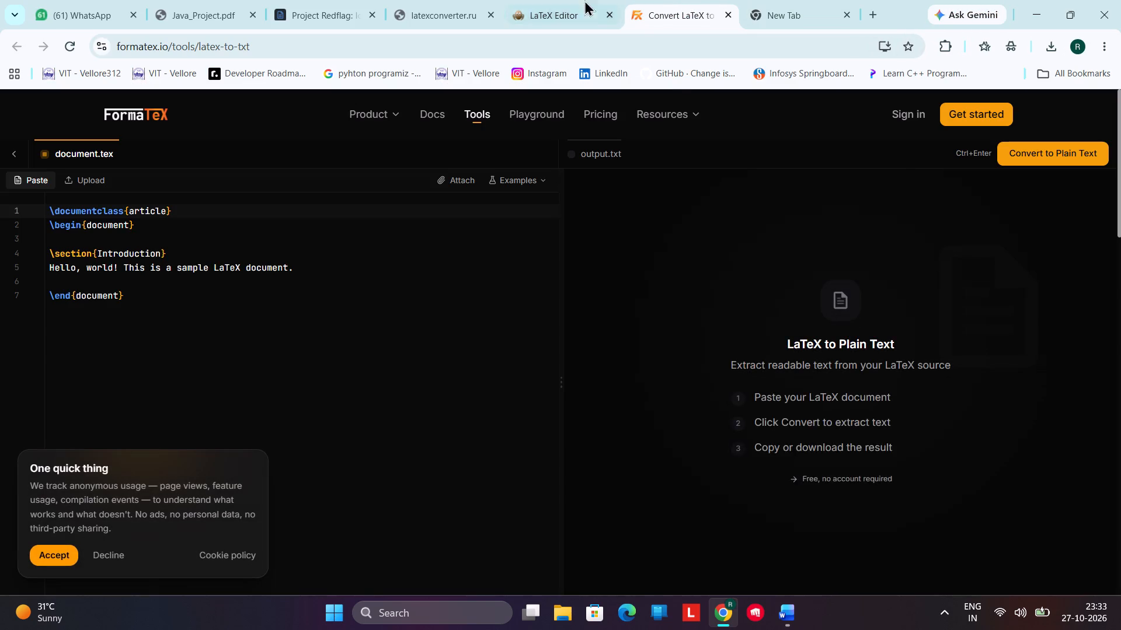
left_click(562, 0)
scroll(524, 439, "up", 1)
scroll(524, 439, "down", 3)
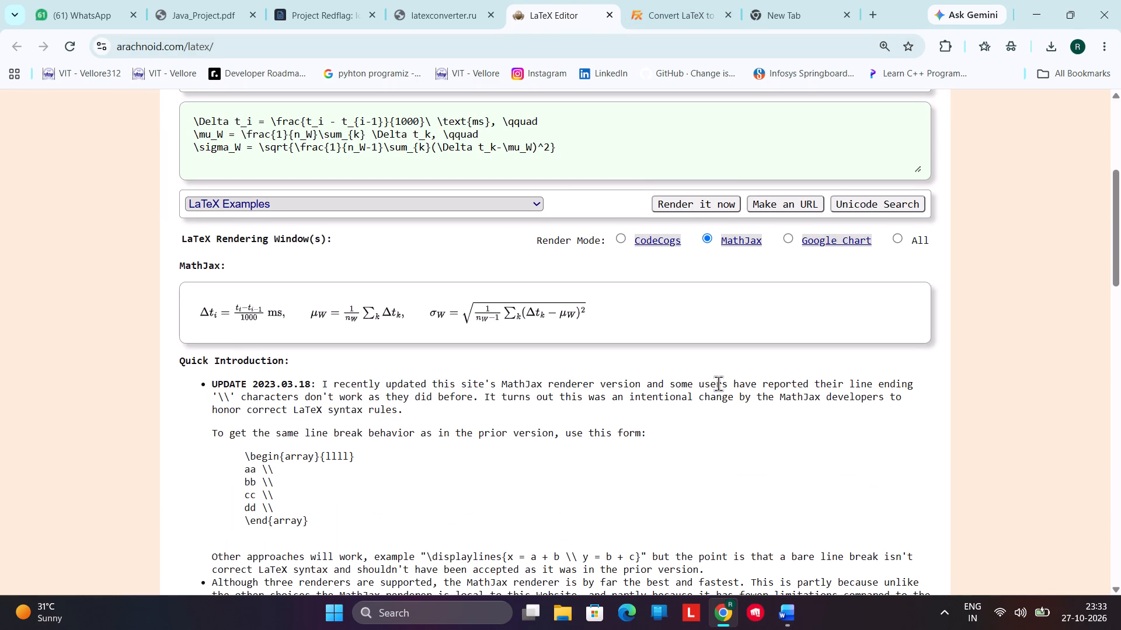
key("Insert")
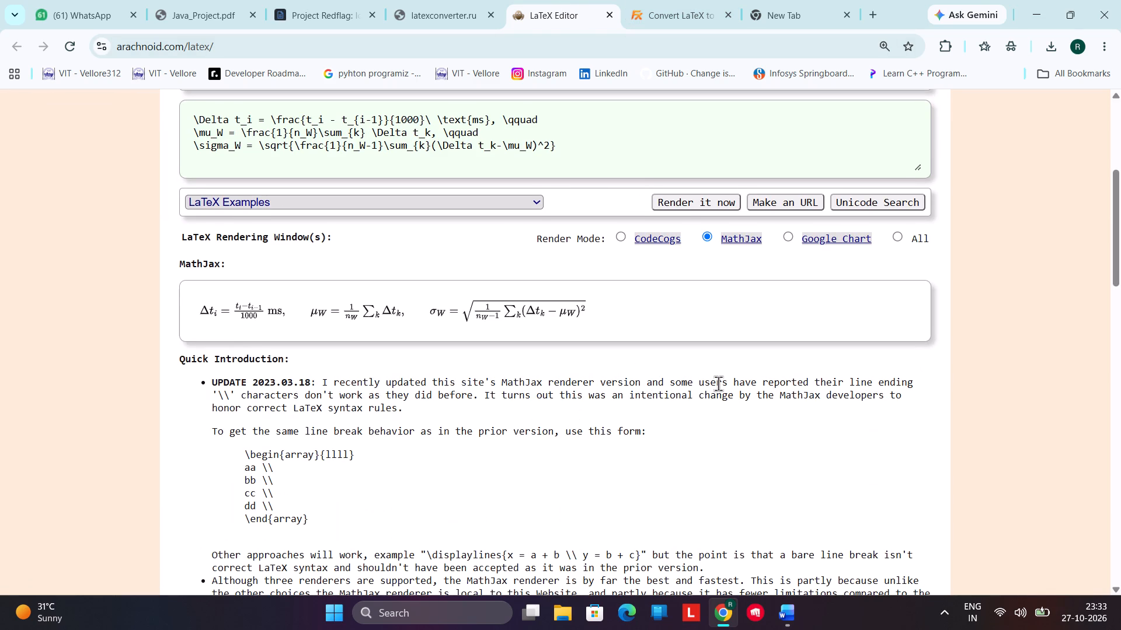
scroll(716, 385, "right", 5)
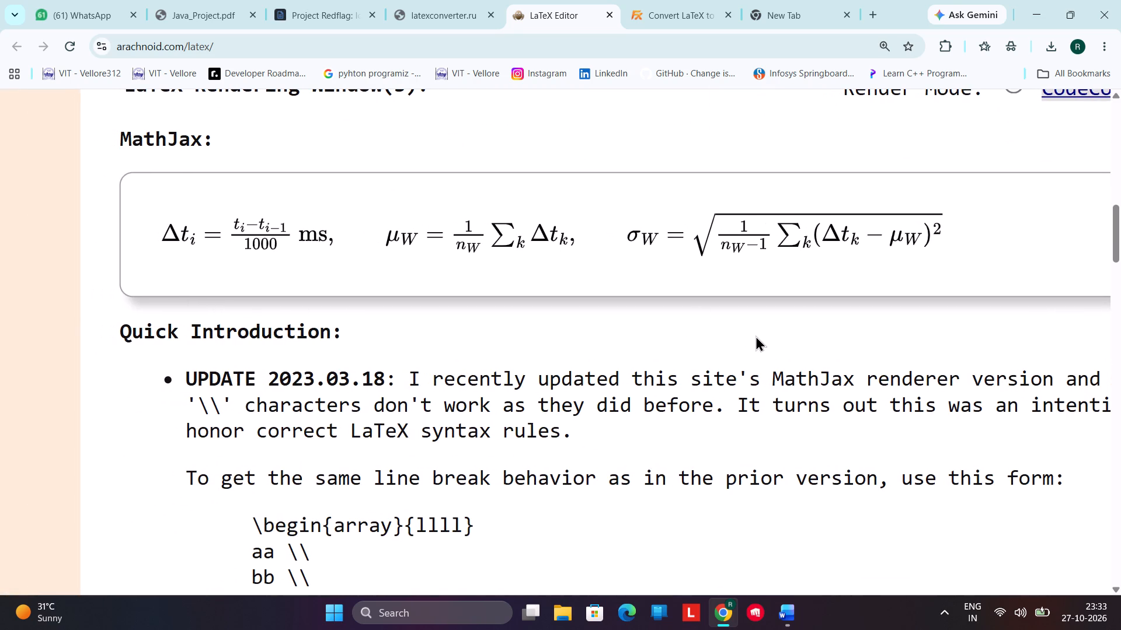
key("Print")
left_click_drag(140, 189, 948, 360)
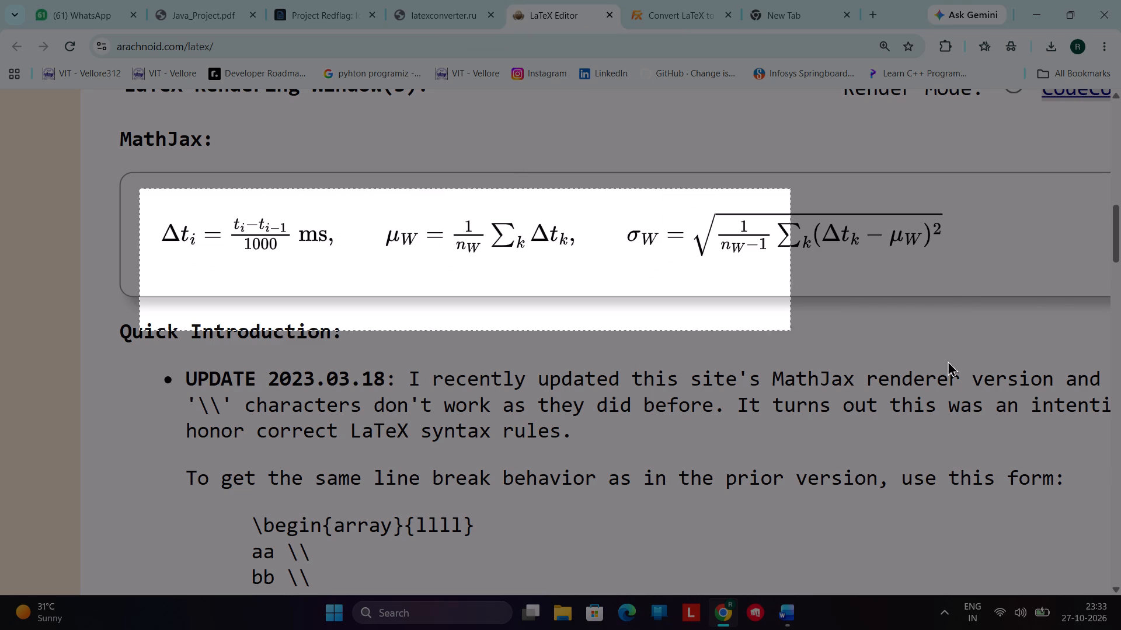
left_click_drag(948, 360, 966, 274)
Switch to the Word report and replace the three lines of LaTeX code in section 3.6 with the captured formula image.
key("alt+Tab")
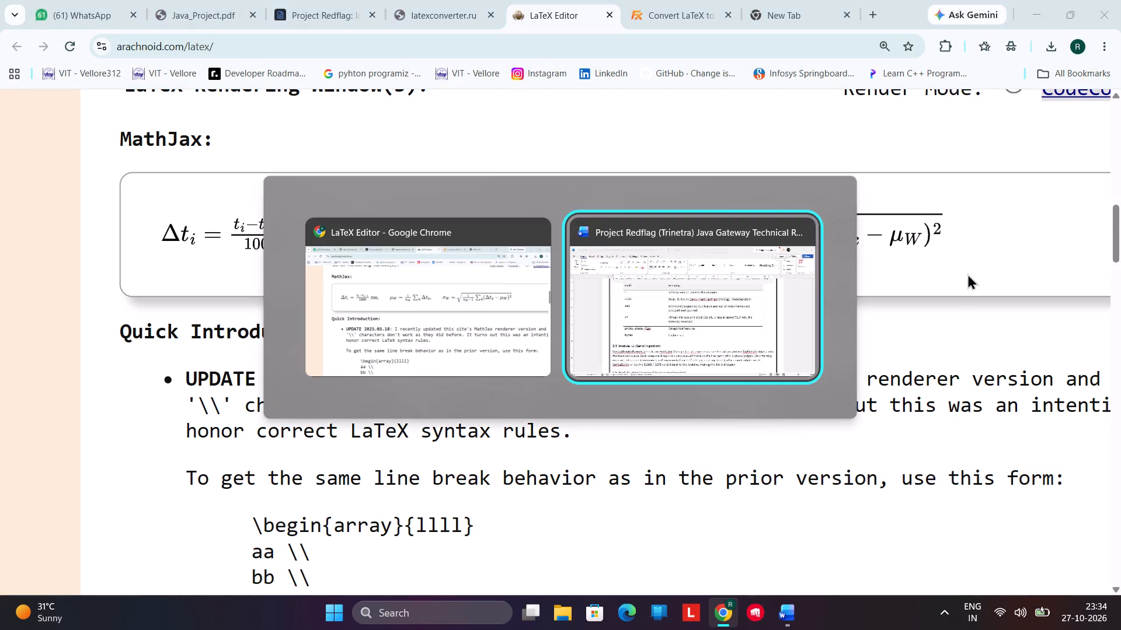
scroll(580, 446, "down", 3)
scroll(583, 445, "up", 4)
scroll(583, 445, "down", 5)
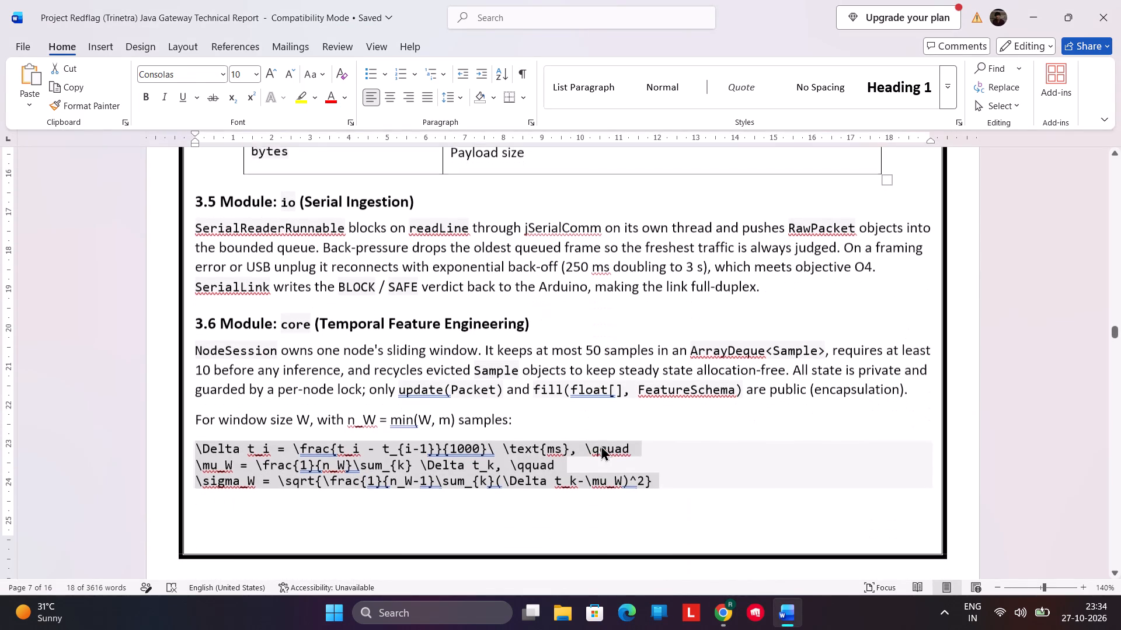
left_click(691, 463)
left_click_drag(698, 478, 175, 433)
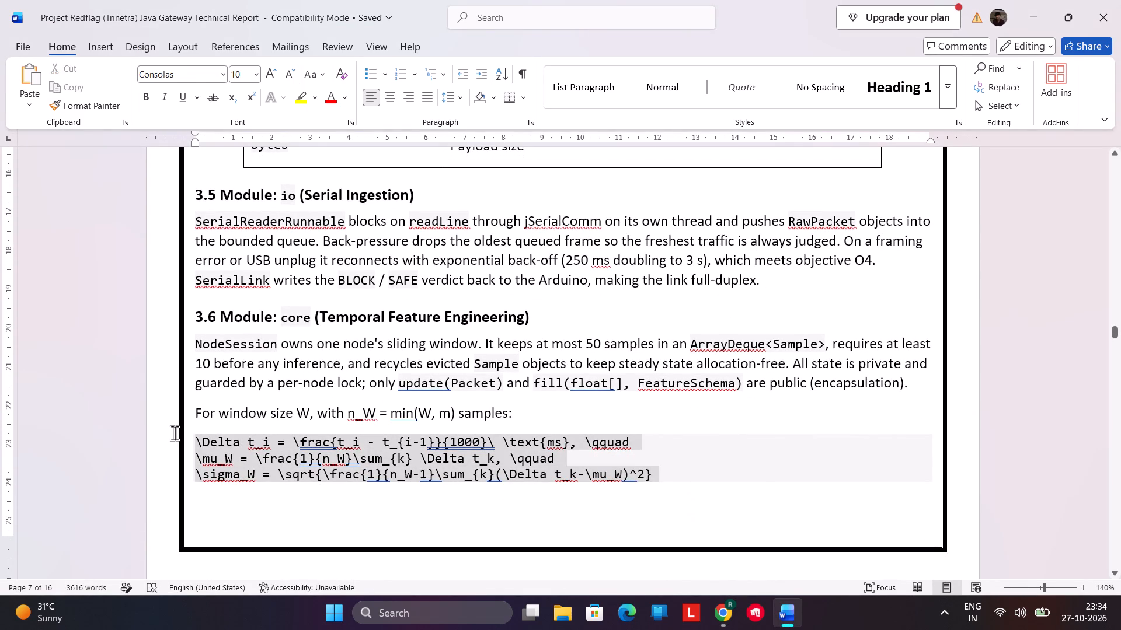
left_click_drag(175, 433, 186, 442)
key("ctrl+v")
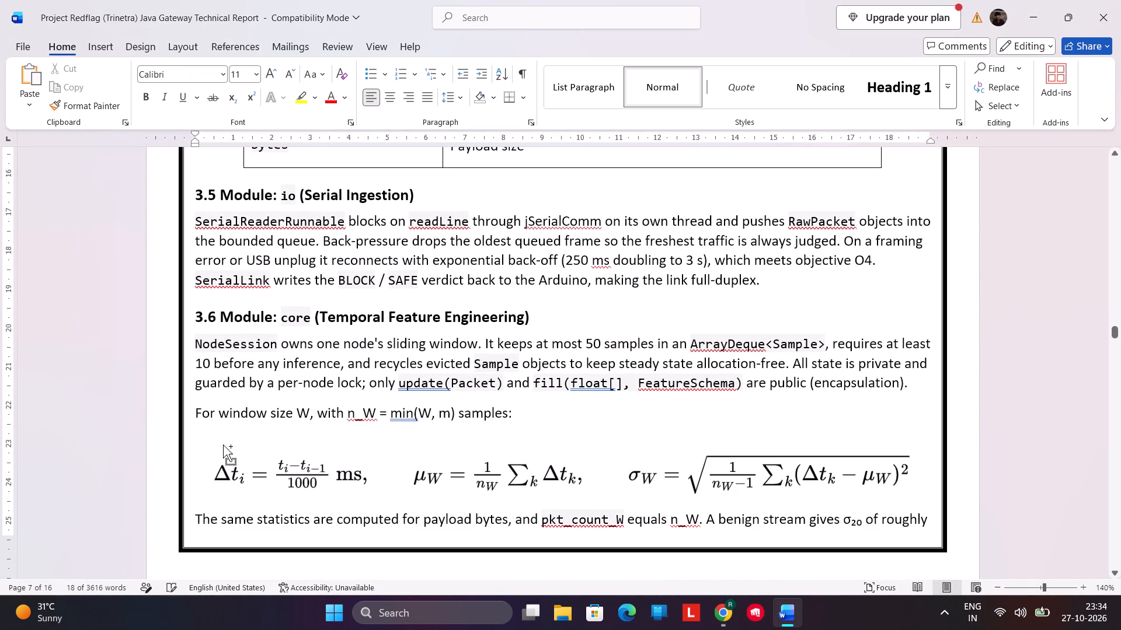
Examine the report's layout around the pasted formulas and on through sections 3.7 to 3.13, checking the tables and page borders.
scroll(788, 476, "up", 1)
scroll(792, 475, "down", 6)
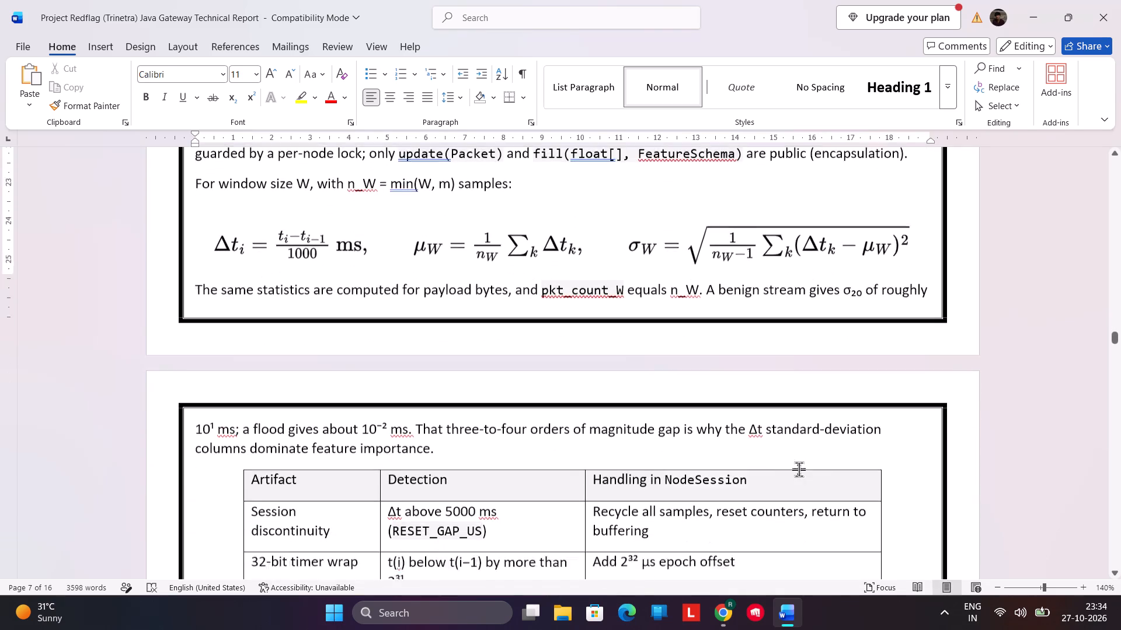
scroll(799, 469, "up", 6)
scroll(799, 469, "down", 1)
scroll(799, 469, "up", 11)
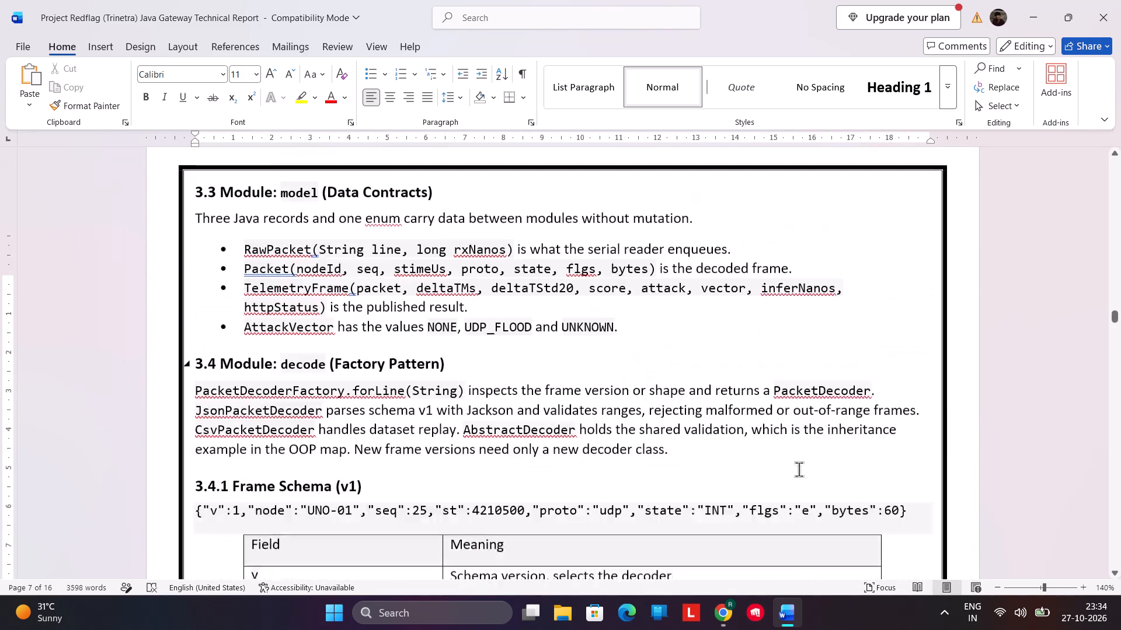
scroll(799, 469, "down", 6)
scroll(799, 469, "up", 1)
scroll(799, 469, "down", 7)
scroll(799, 469, "up", 1)
scroll(799, 469, "down", 7)
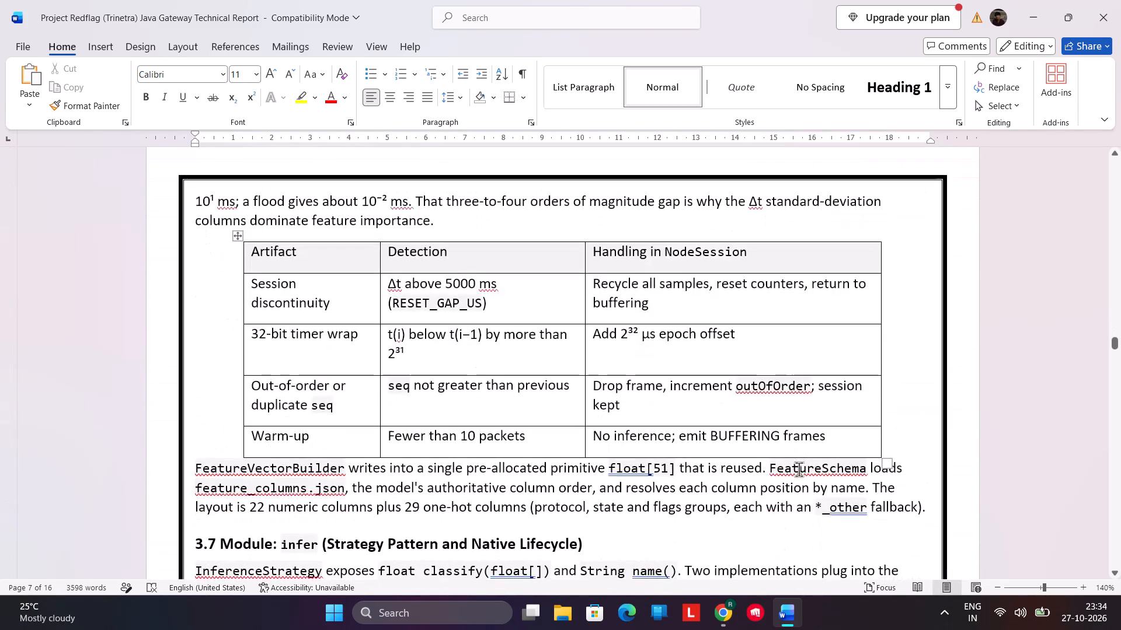
scroll(799, 469, "down", 5)
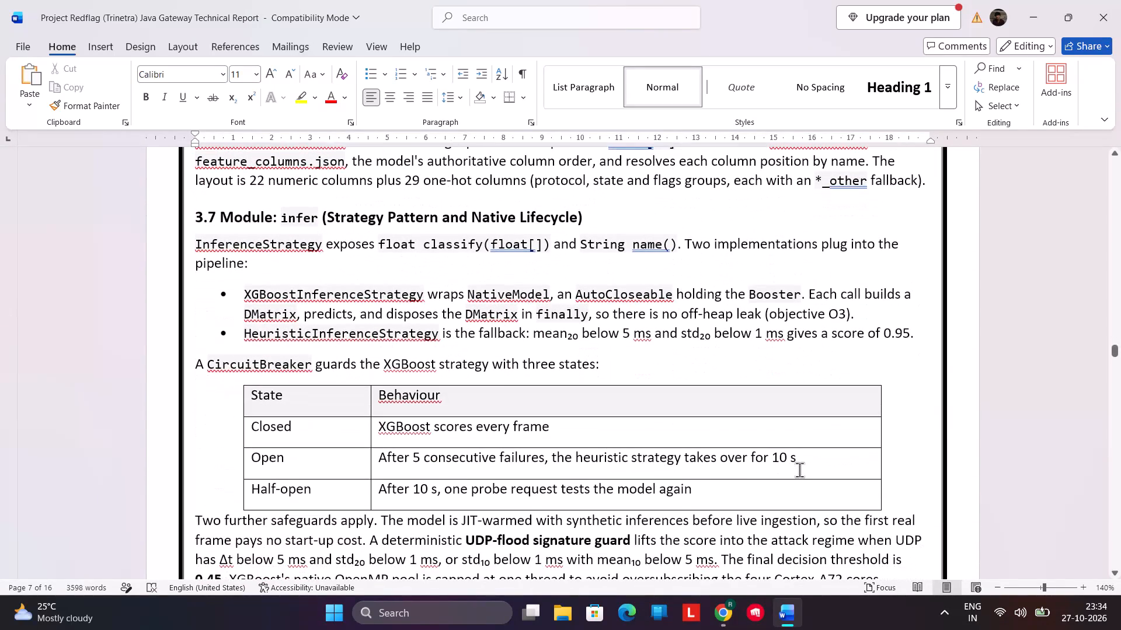
scroll(799, 470, "down", 8)
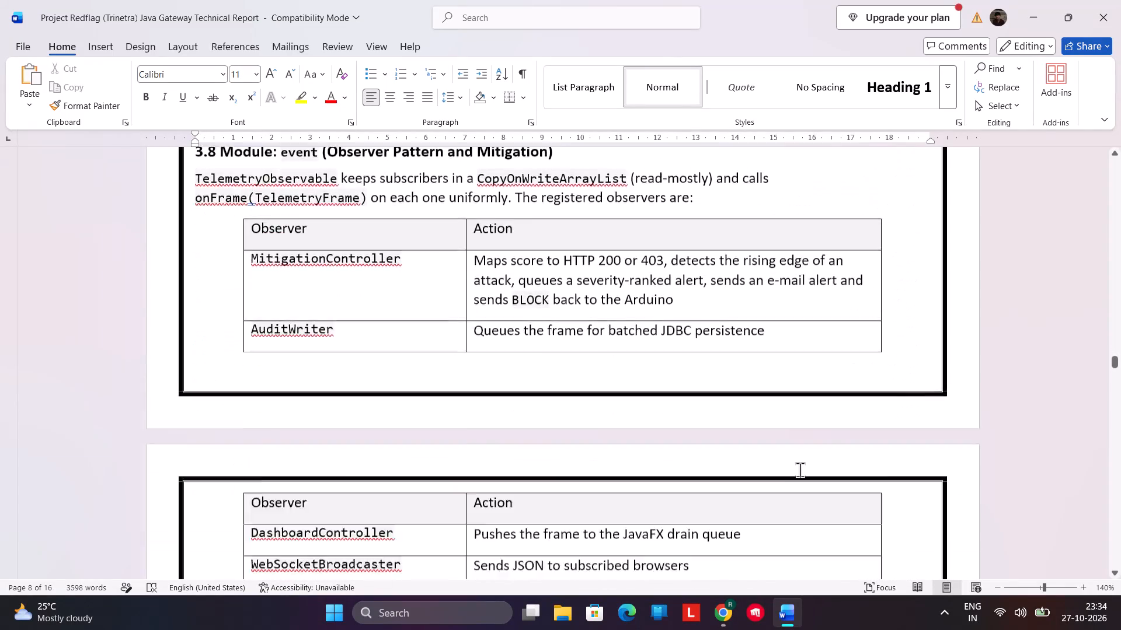
scroll(800, 470, "down", 10)
scroll(800, 470, "up", 2)
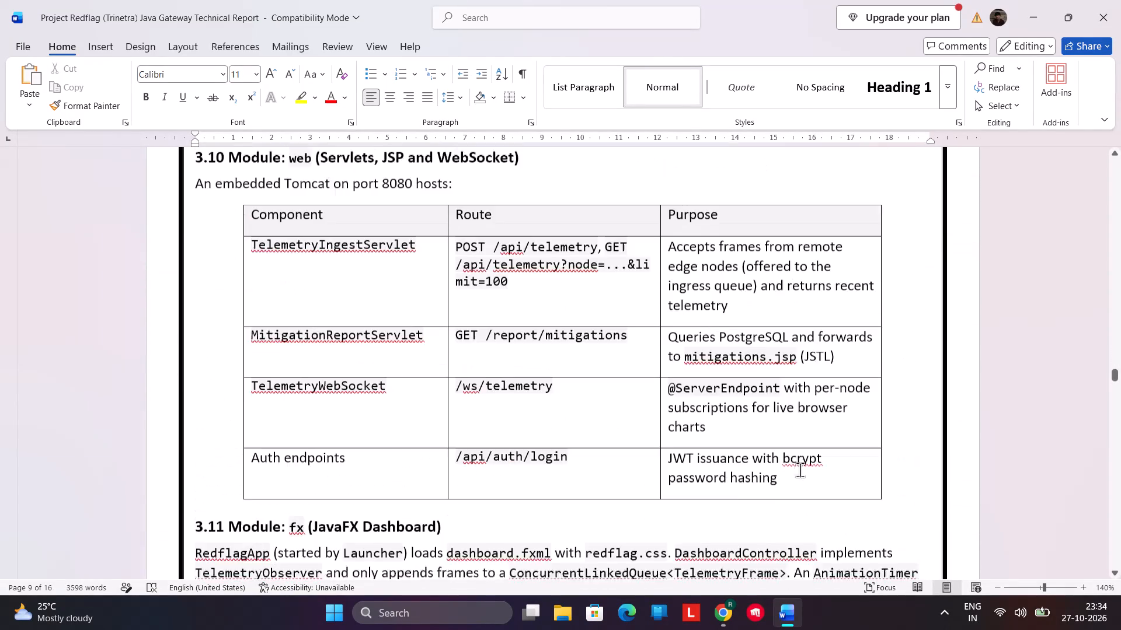
scroll(800, 470, "down", 7)
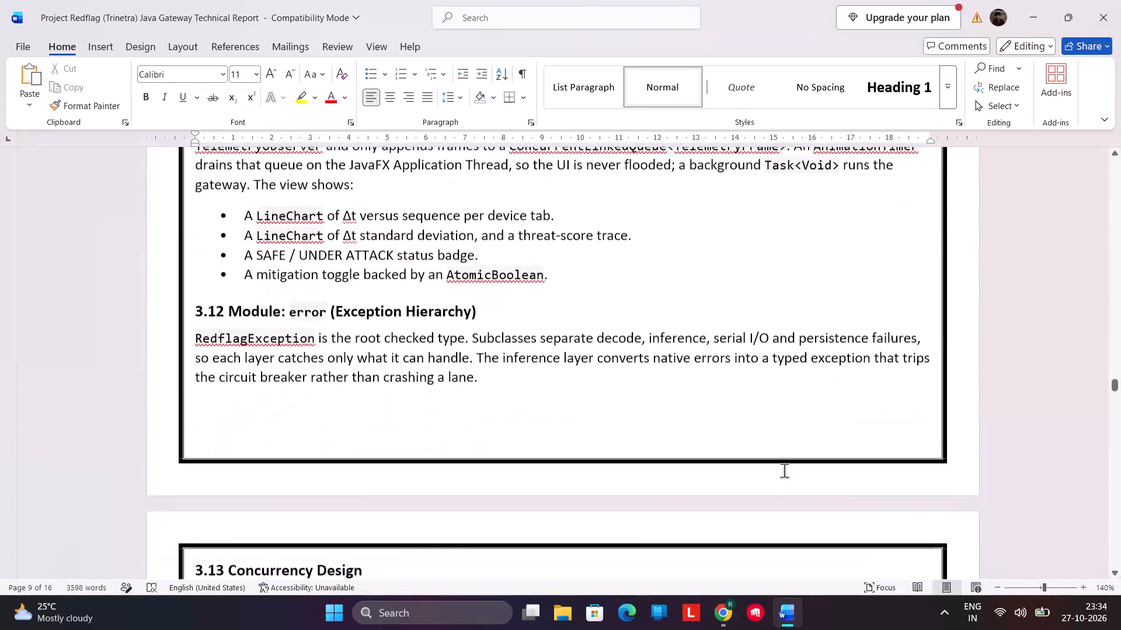
scroll(784, 470, "down", 2)
scroll(784, 470, "up", 1)
scroll(784, 470, "down", 16)
scroll(784, 470, "down", 6)
Center the Structure / Where used / Why table below the thread topology diagram in section 3.13.
scroll(784, 470, "up", 6)
scroll(594, 429, "up", 1)
scroll(594, 429, "down", 1)
scroll(594, 429, "up", 2)
scroll(541, 415, "up", 2)
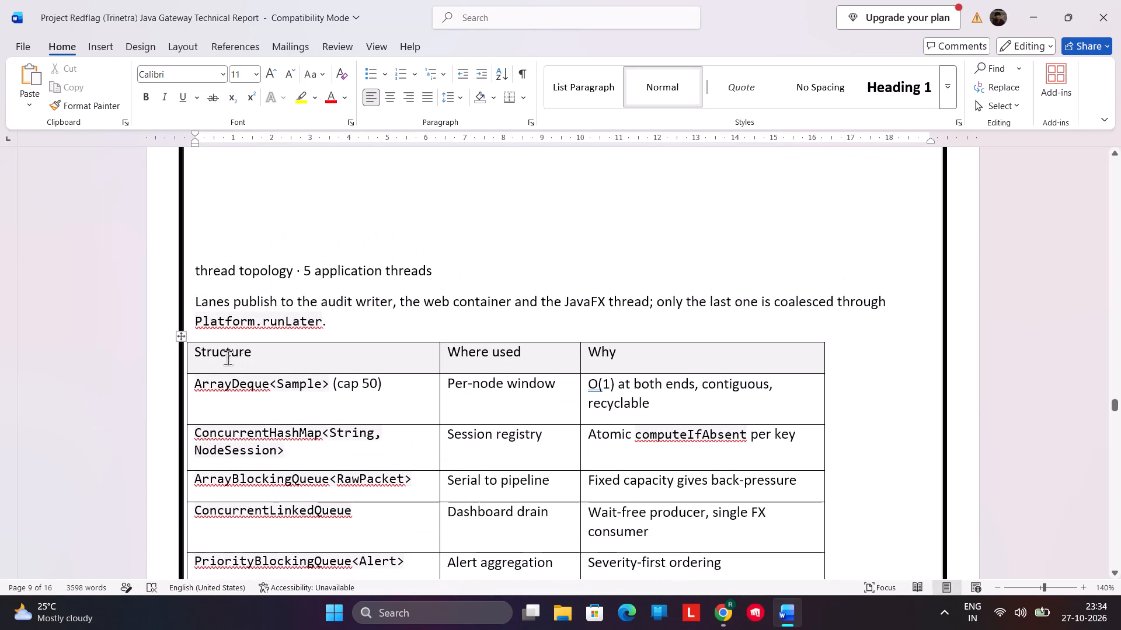
left_click(182, 339)
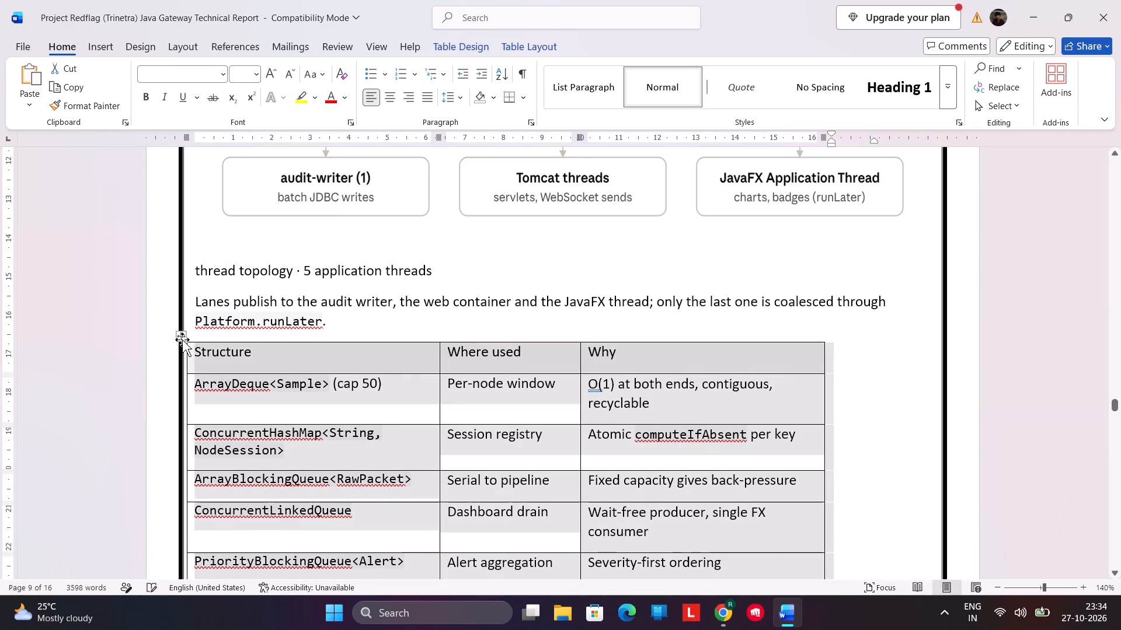
key("ctrl+e")
Examine the rest of the report, from the 3.14 OOP Concept Map to section 5.2, for remaining layout problems.
scroll(456, 415, "down", 4)
scroll(460, 418, "up", 1)
scroll(460, 418, "down", 9)
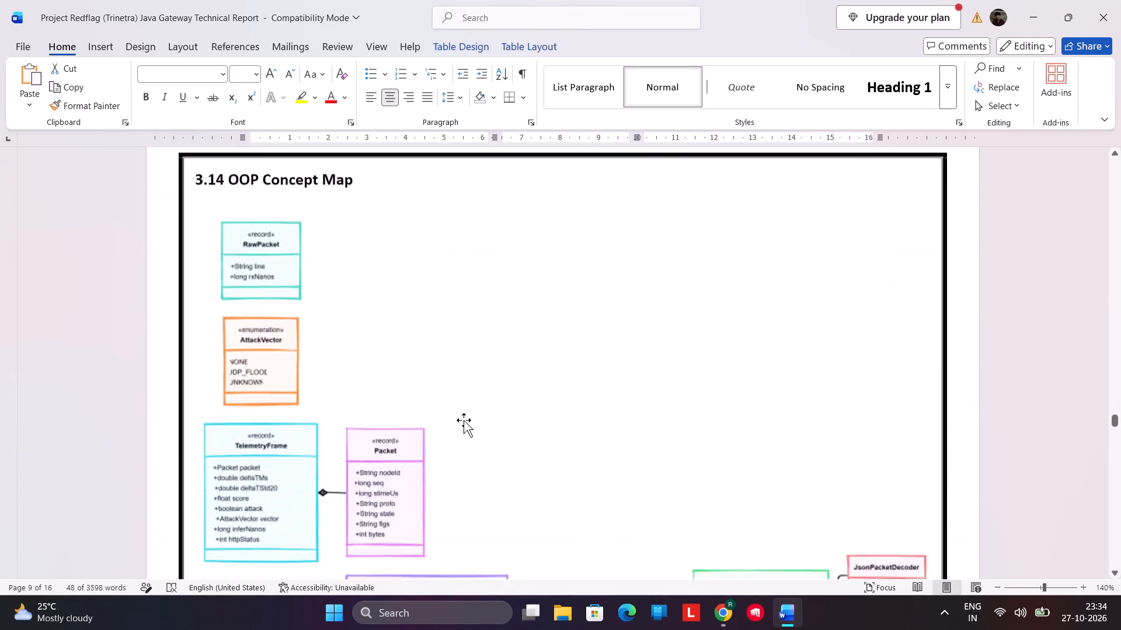
scroll(464, 420, "down", 9)
scroll(464, 420, "up", 1)
scroll(464, 420, "down", 1)
scroll(464, 420, "up", 1)
scroll(464, 420, "down", 8)
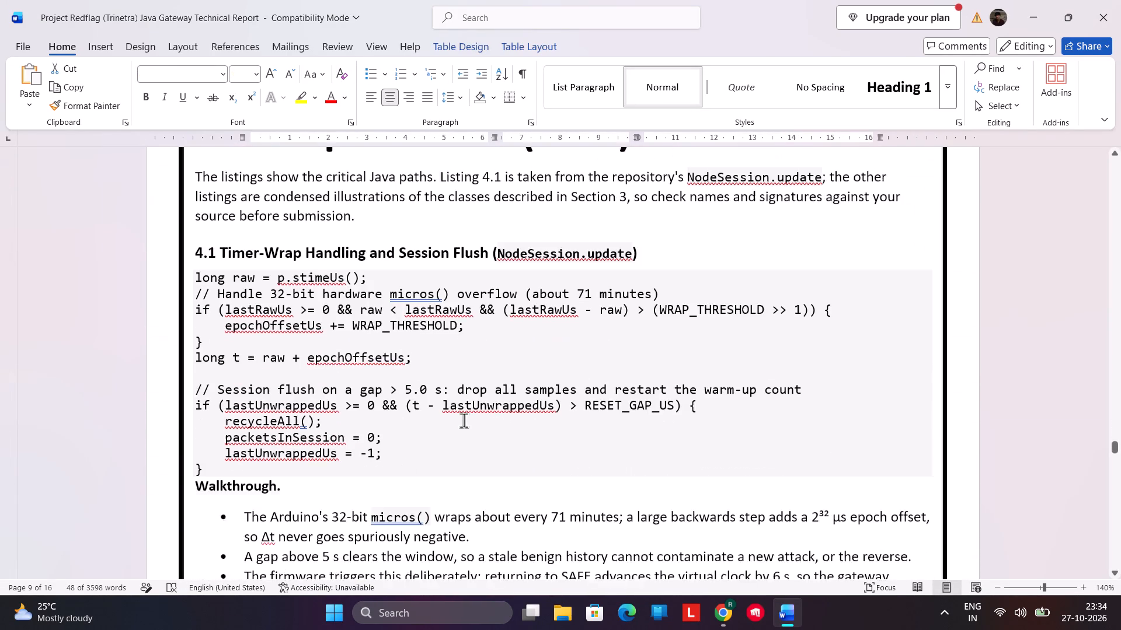
scroll(464, 420, "down", 4)
scroll(464, 420, "up", 1)
scroll(464, 420, "down", 7)
scroll(464, 420, "up", 1)
scroll(464, 420, "down", 12)
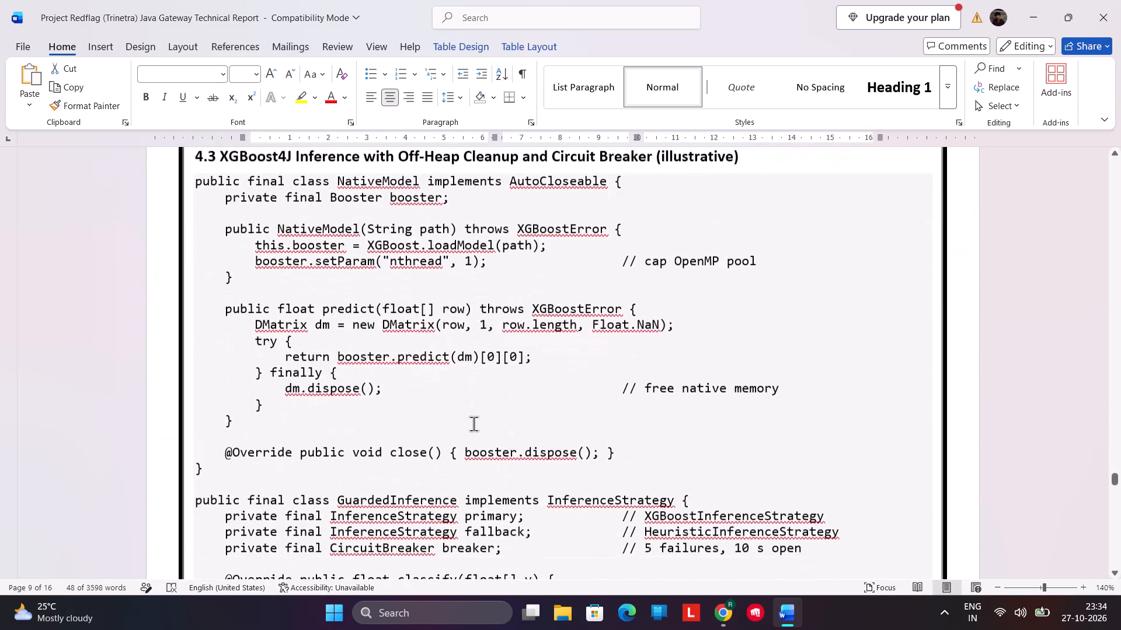
scroll(474, 423, "down", 8)
scroll(480, 423, "up", 1)
scroll(480, 423, "down", 10)
scroll(492, 426, "down", 4, "ctrl")
scroll(492, 426, "up", 1)
scroll(492, 426, "down", 19)
scroll(493, 427, "up", 1)
scroll(493, 427, "down", 7)
scroll(493, 427, "up", 1)
scroll(493, 427, "down", 15)
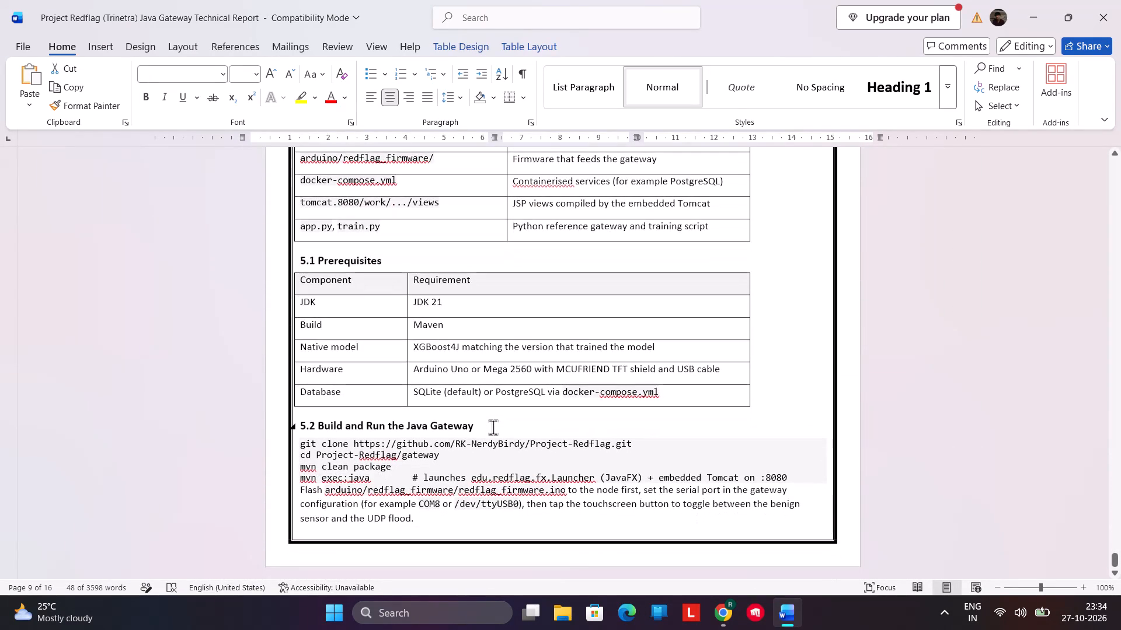
scroll(493, 427, "down", 7)
Save the report.
key("ctrl+s")
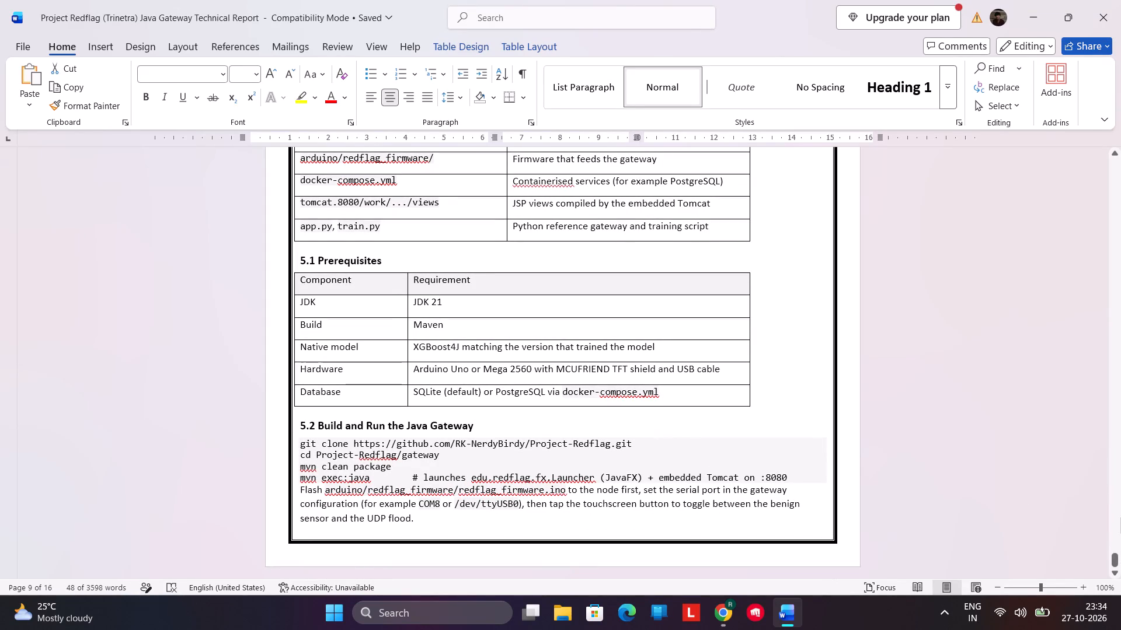
Examine the saved report once more from section 2.3 through 5.2, checking page borders, table alignment, formulas and code blocks.
left_click_drag(1116, 566, 1091, 243)
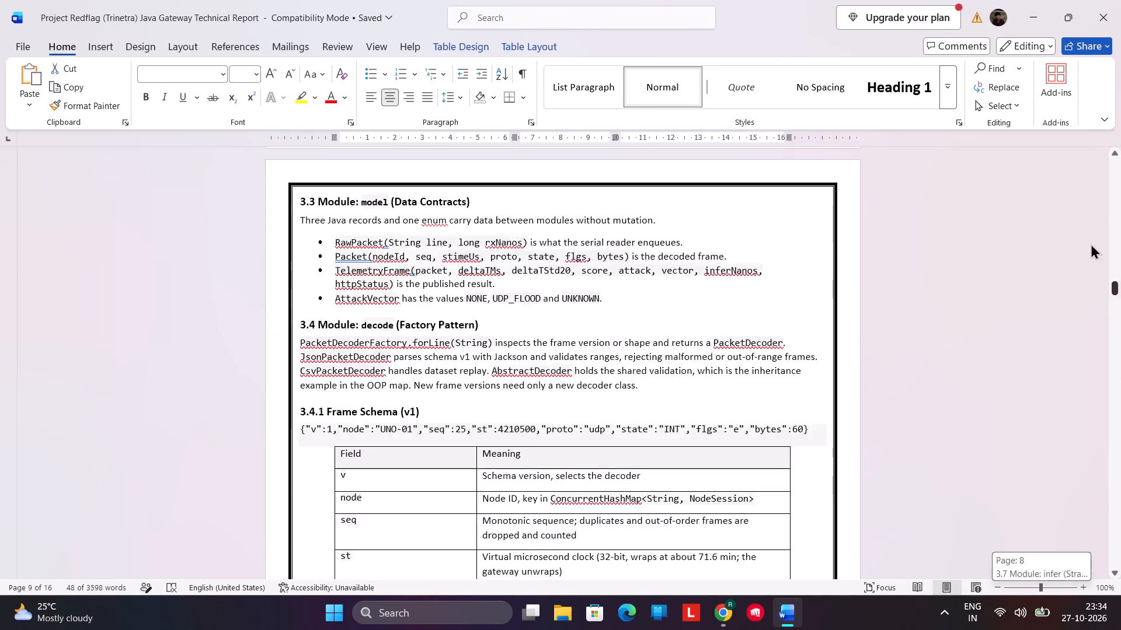
left_click_drag(1091, 243, 1118, 215)
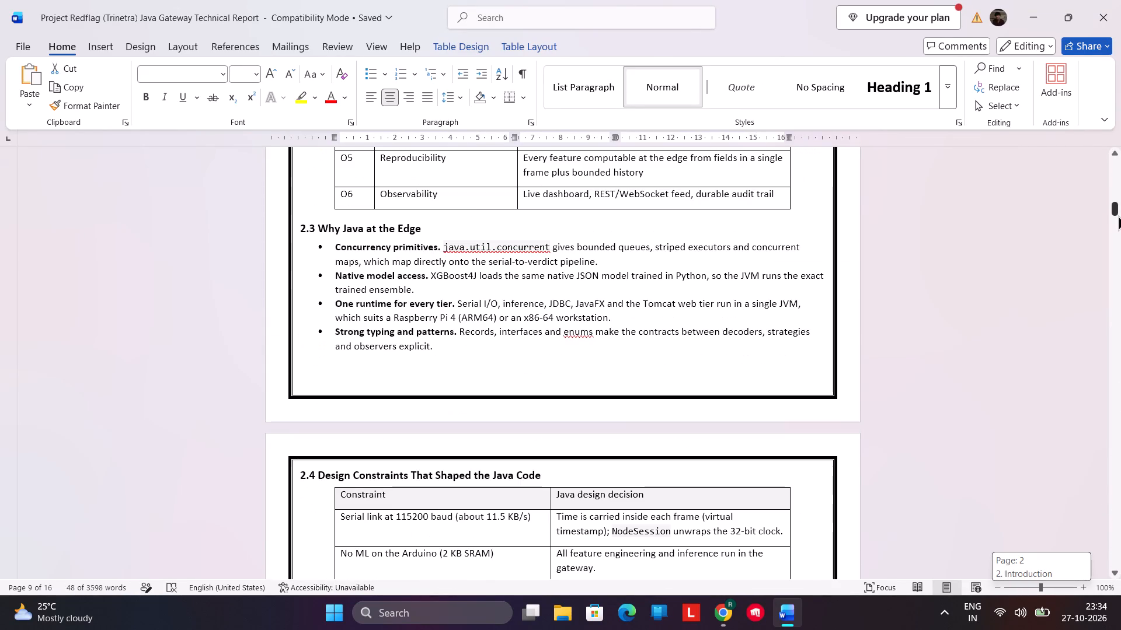
left_click_drag(1118, 215, 1120, 258)
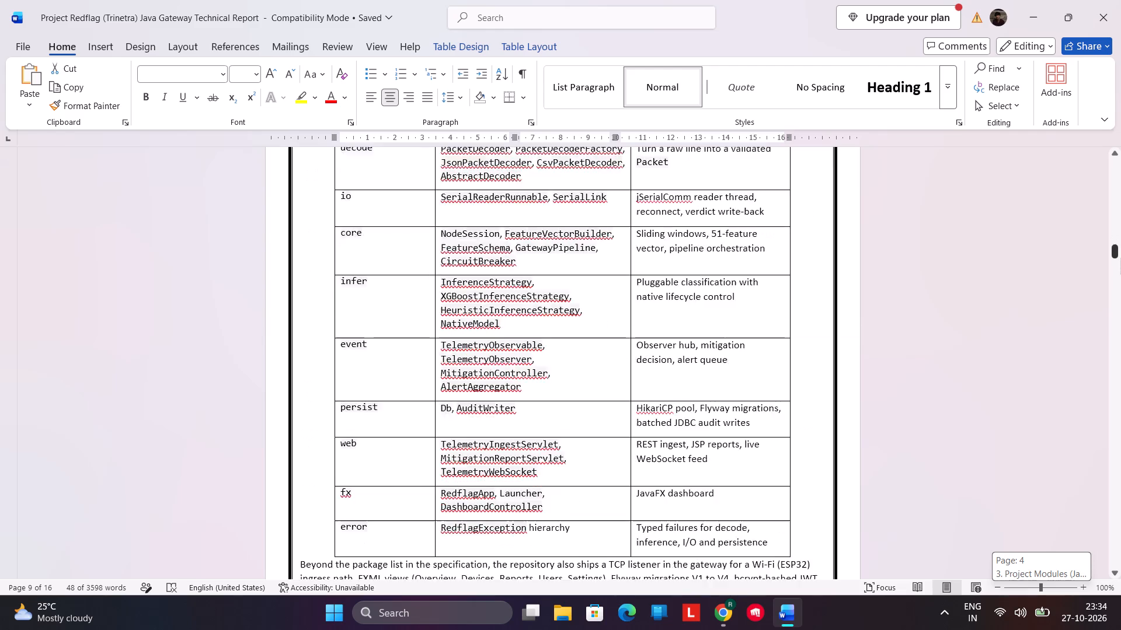
left_click_drag(1120, 258, 1120, 348)
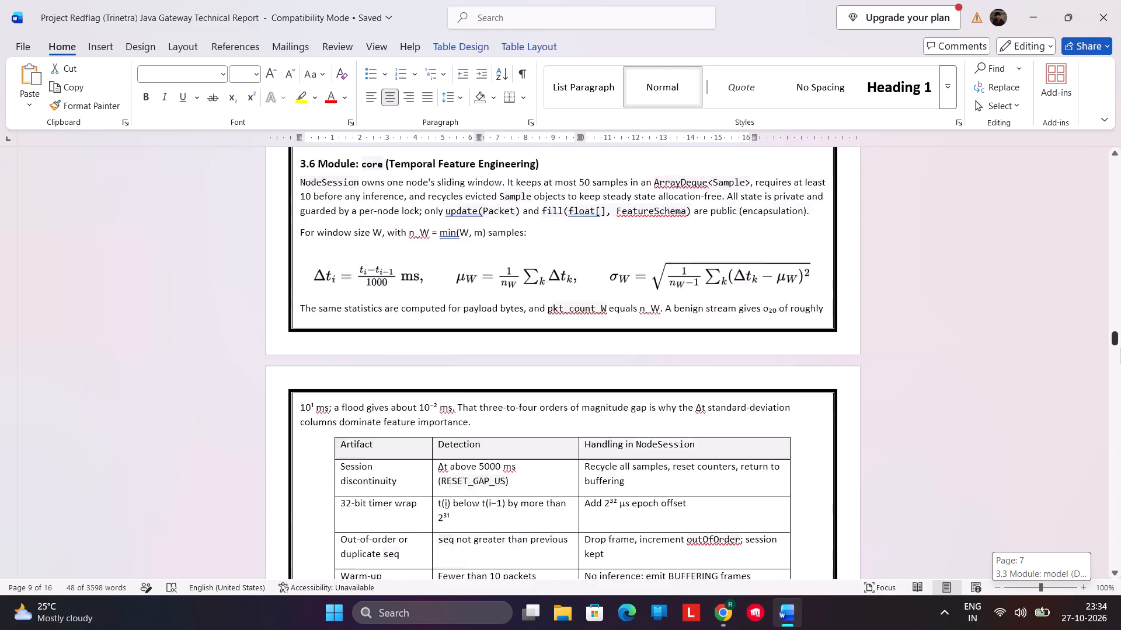
left_click_drag(1120, 348, 1119, 377)
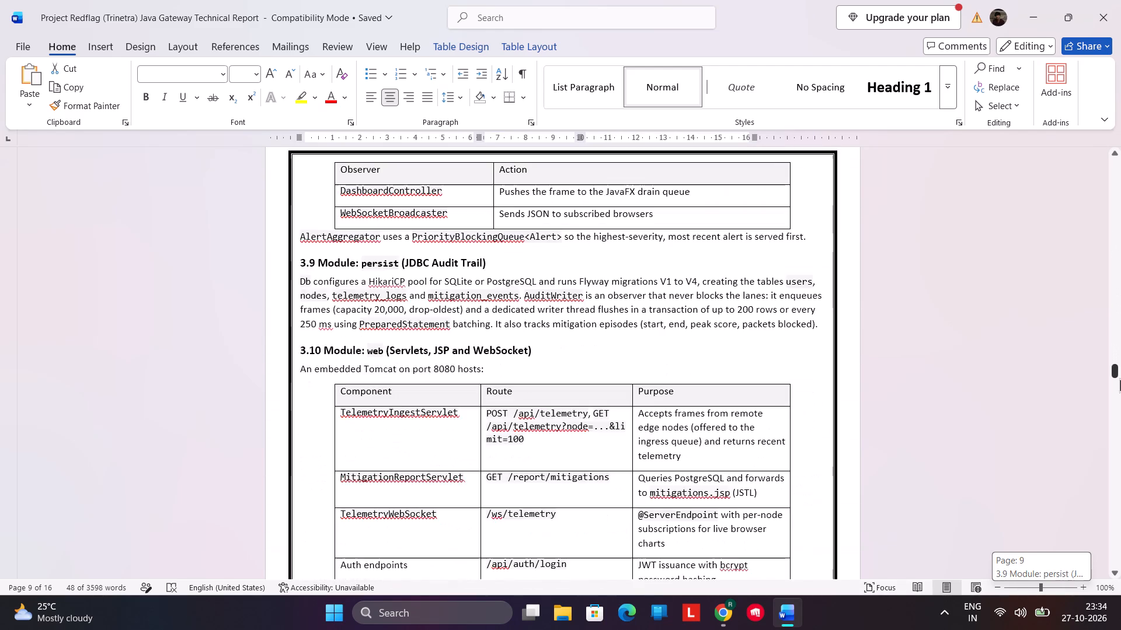
left_click_drag(1119, 377, 1118, 397)
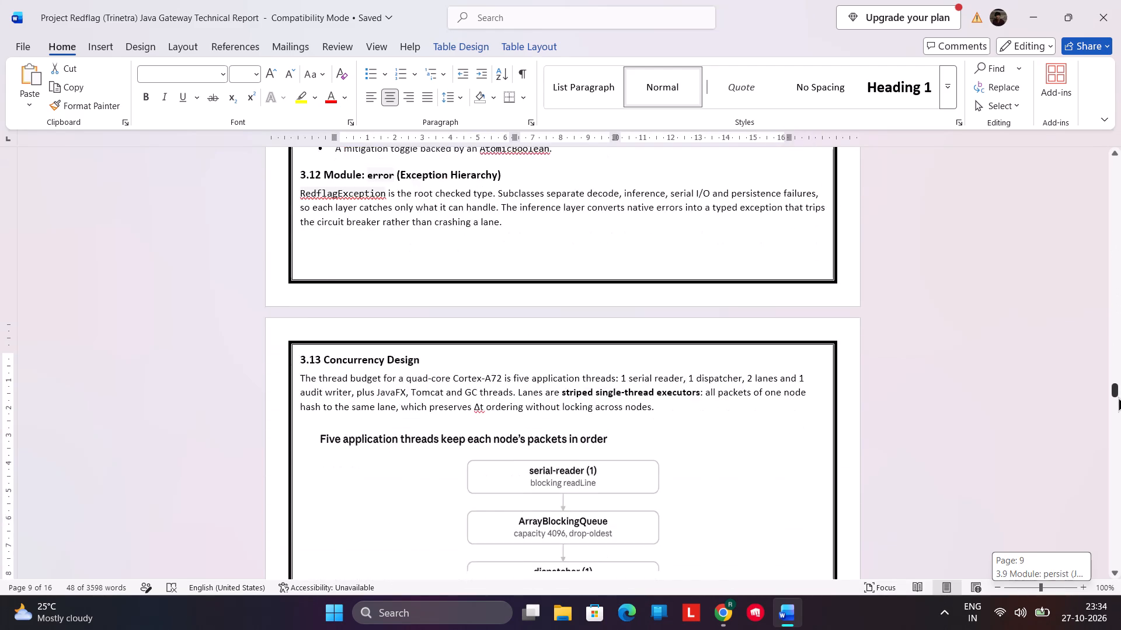
left_click_drag(1118, 397, 1119, 420)
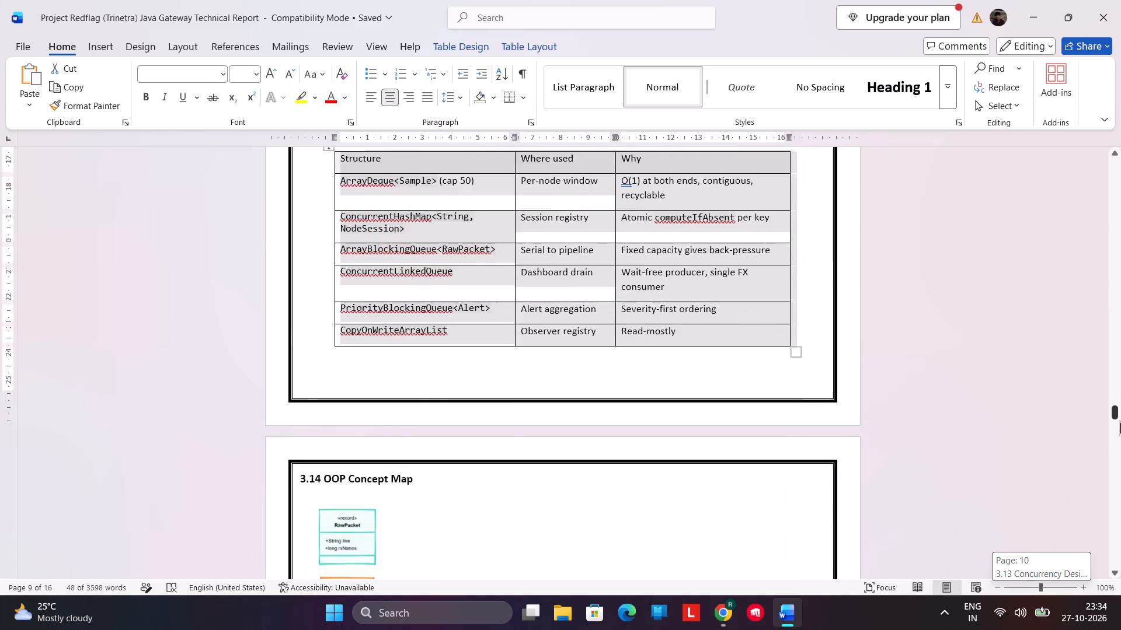
left_click_drag(1119, 420, 1119, 458)
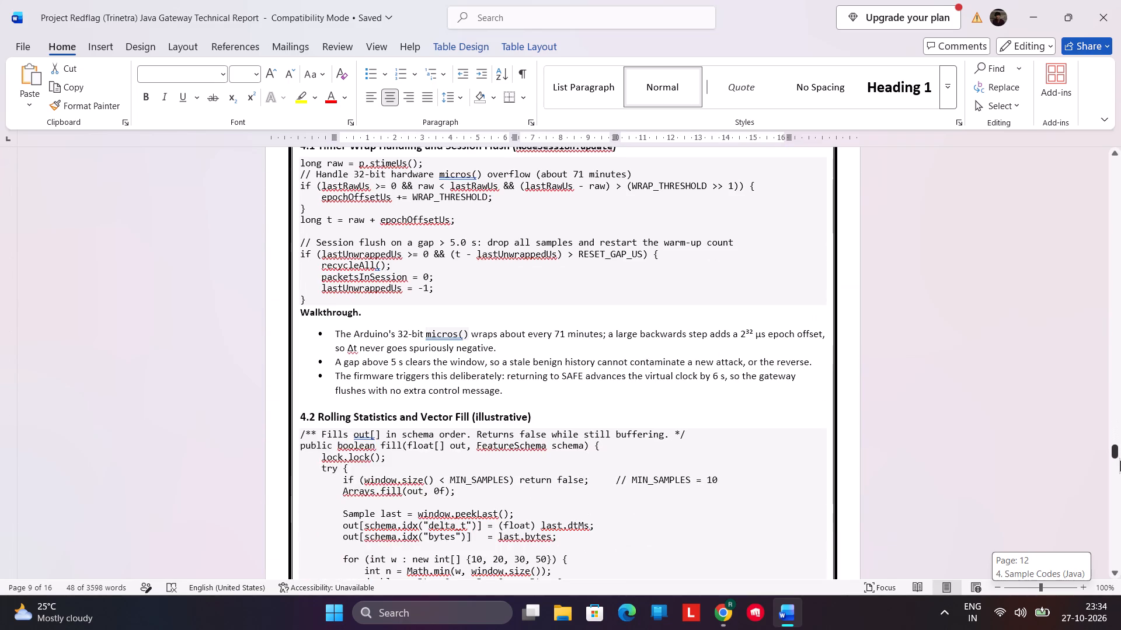
left_click_drag(1119, 458, 1118, 501)
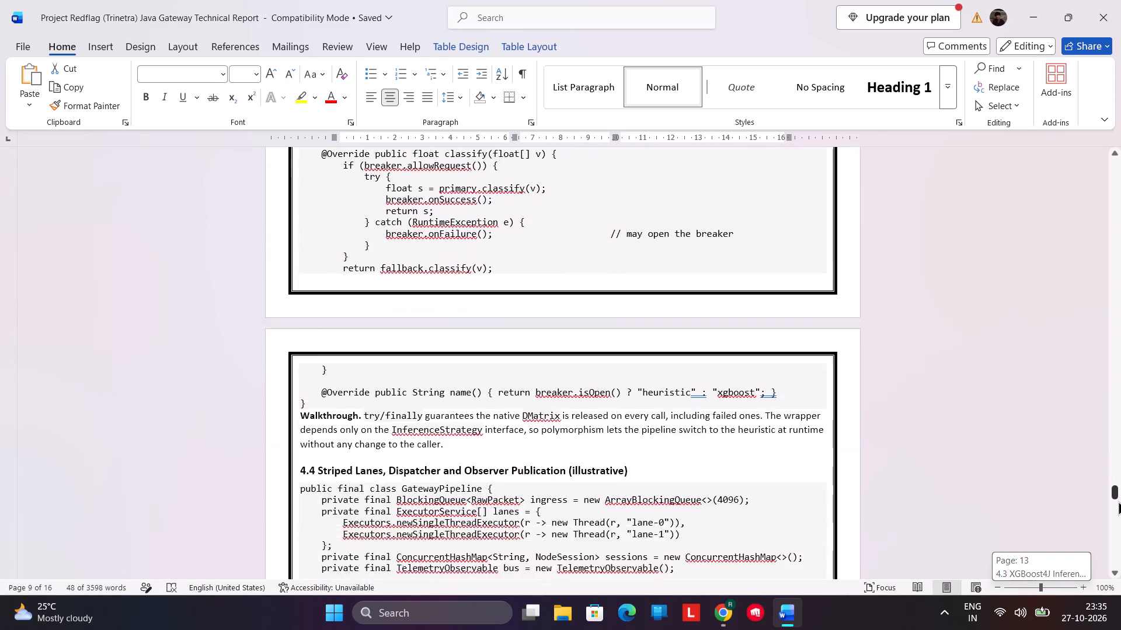
left_click_drag(1118, 501, 1113, 566)
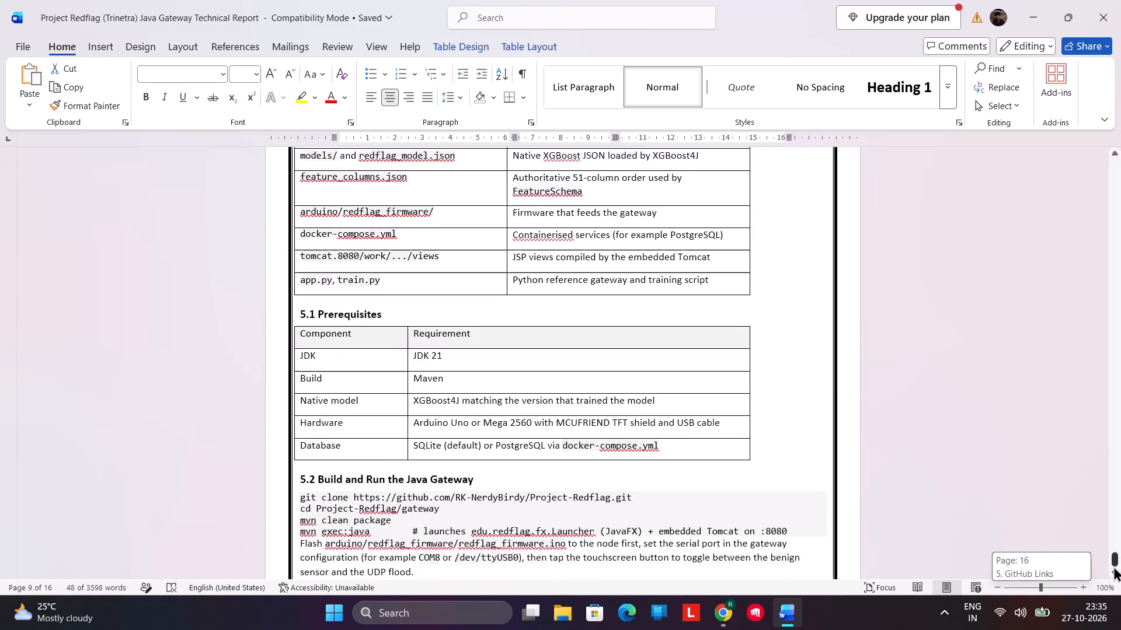
Save the Project Redflag Java Gateway technical report again after a last check through section 5.2.
left_click_drag(1113, 566, 1110, 584)
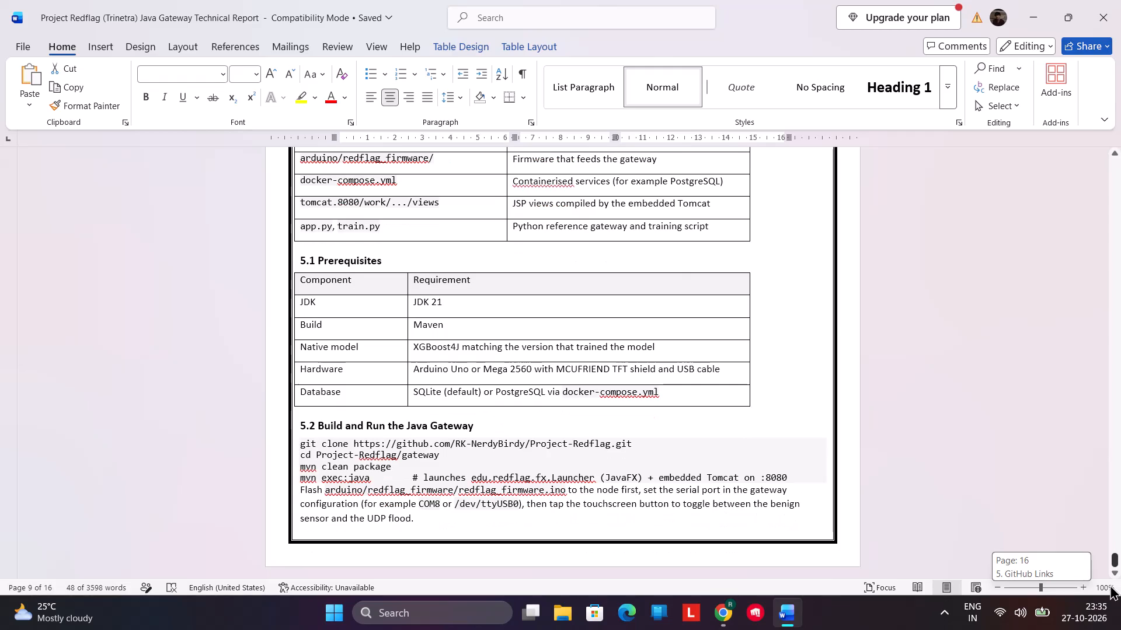
left_click_drag(1110, 584, 1120, 324)
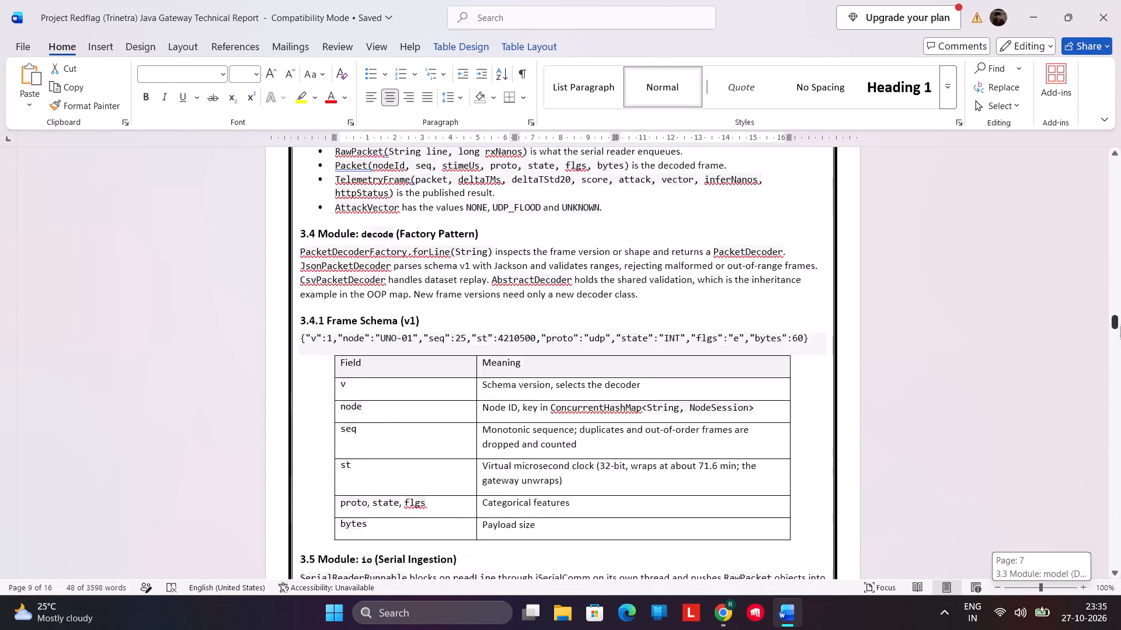
left_click_drag(1120, 324, 1120, 550)
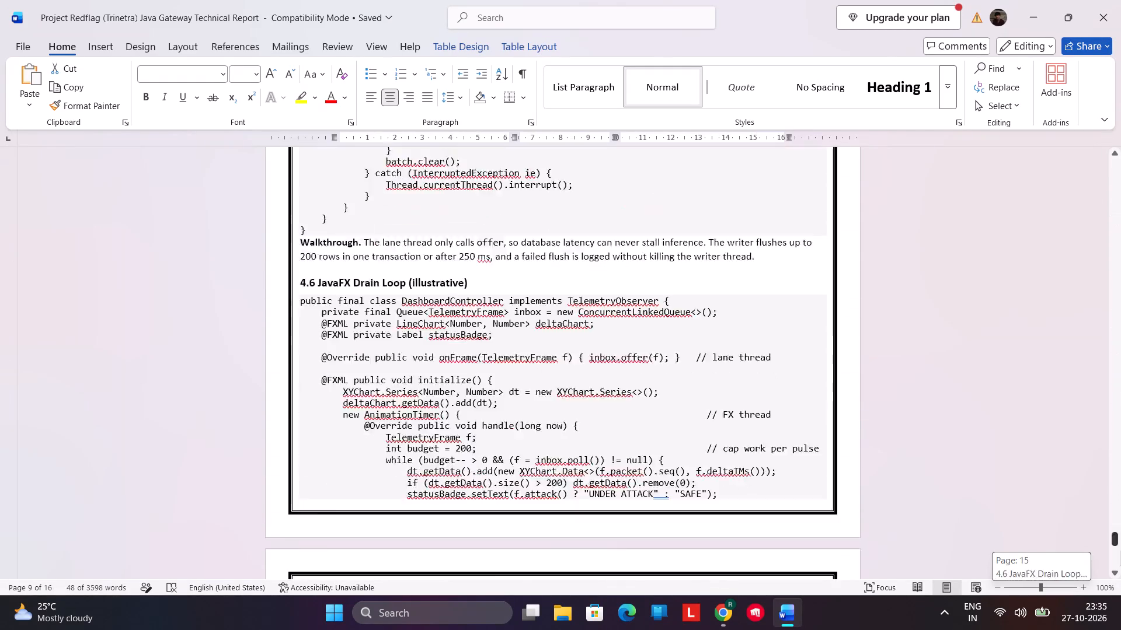
left_click_drag(1120, 550, 1120, 609)
key("ctrl+s")
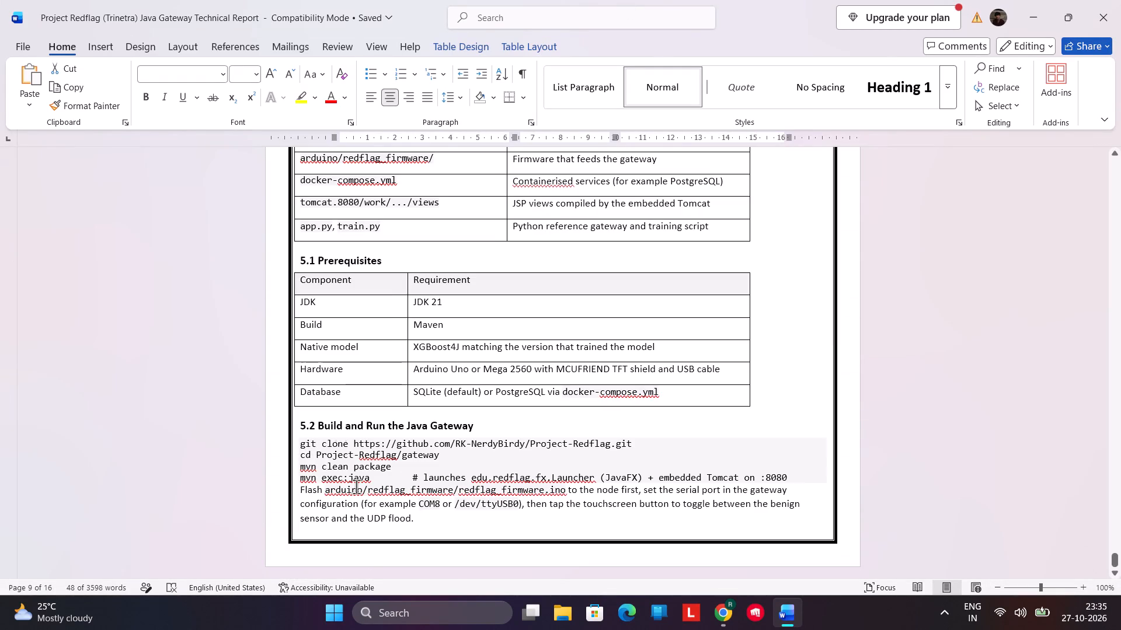
Switch to Chrome and search the web for "split pdf" in the open new tab.
left_click(729, 617)
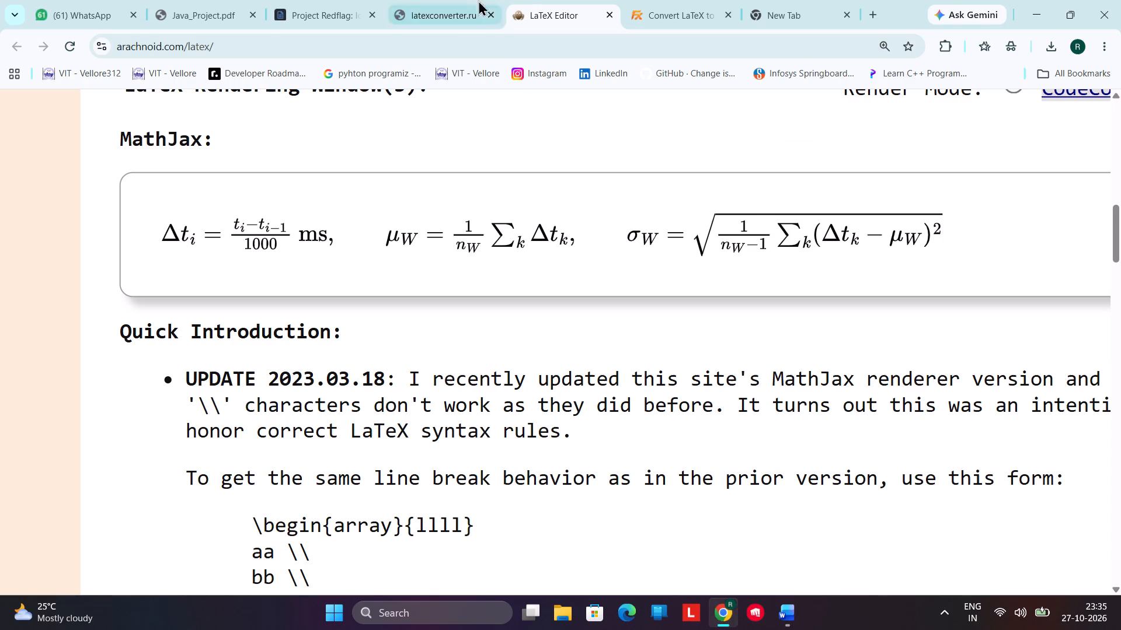
left_click_drag(669, 208, 680, 229)
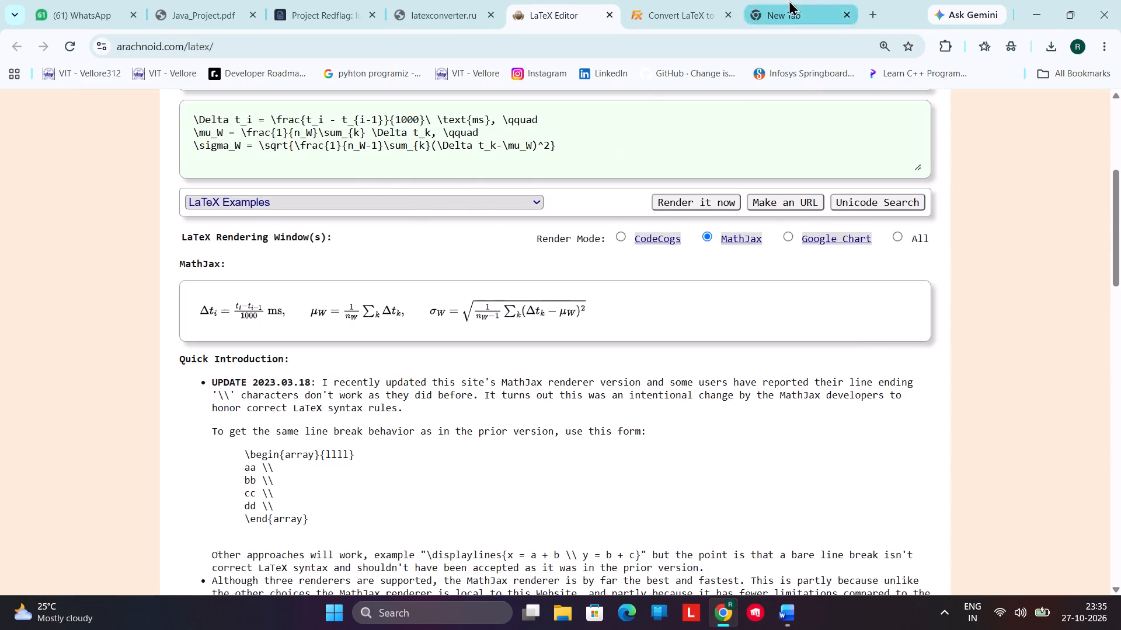
left_click(786, 0)
left_click(737, 48)
key("ctrl+a")
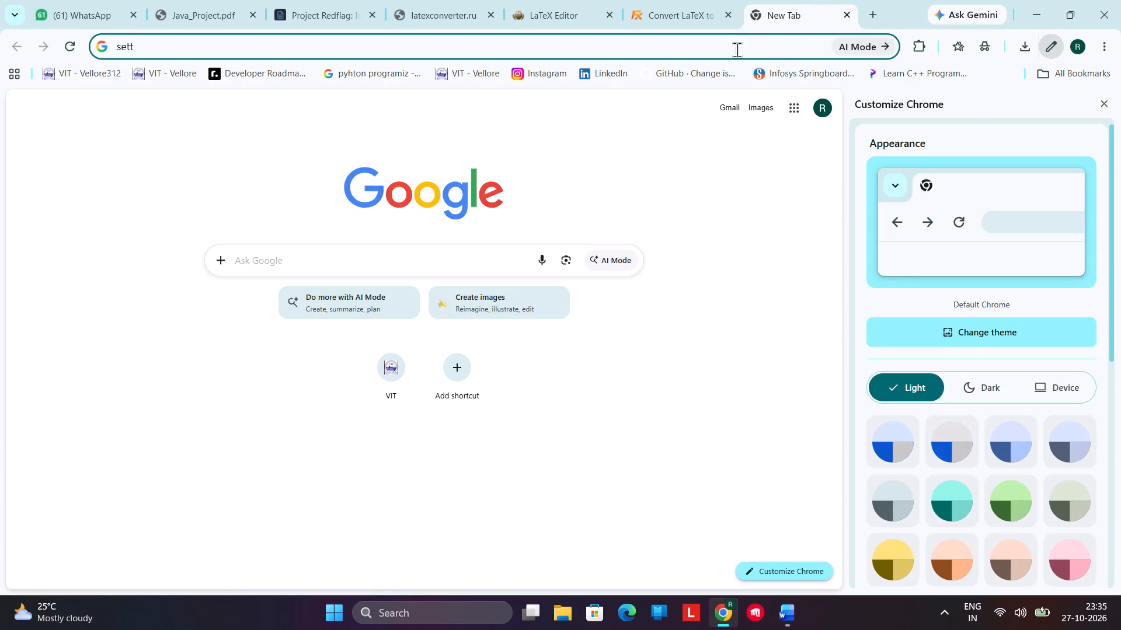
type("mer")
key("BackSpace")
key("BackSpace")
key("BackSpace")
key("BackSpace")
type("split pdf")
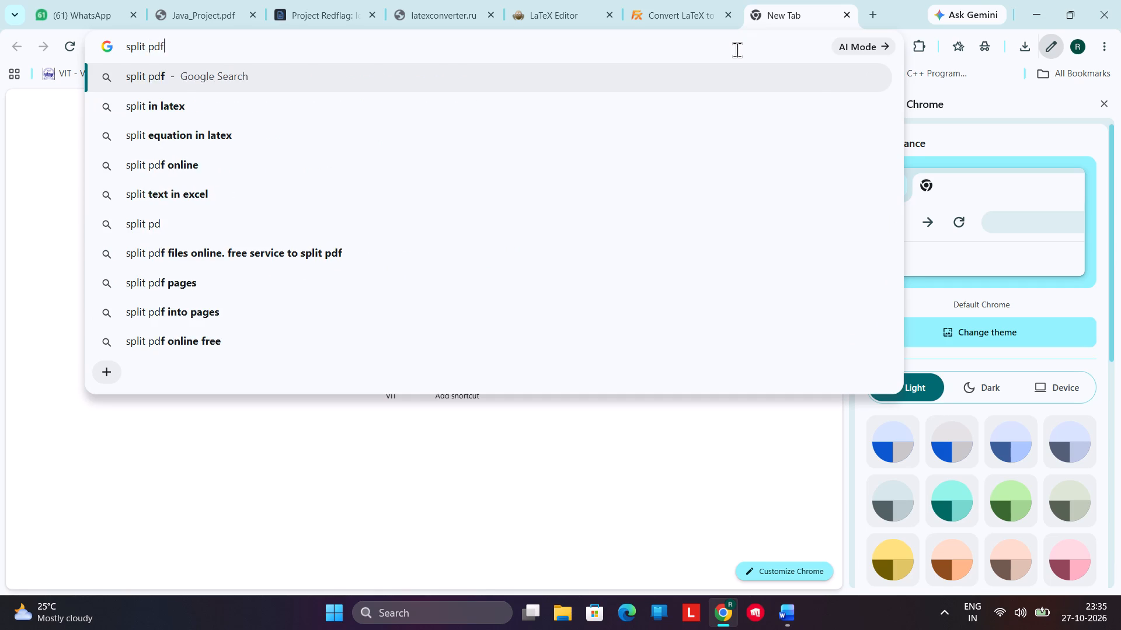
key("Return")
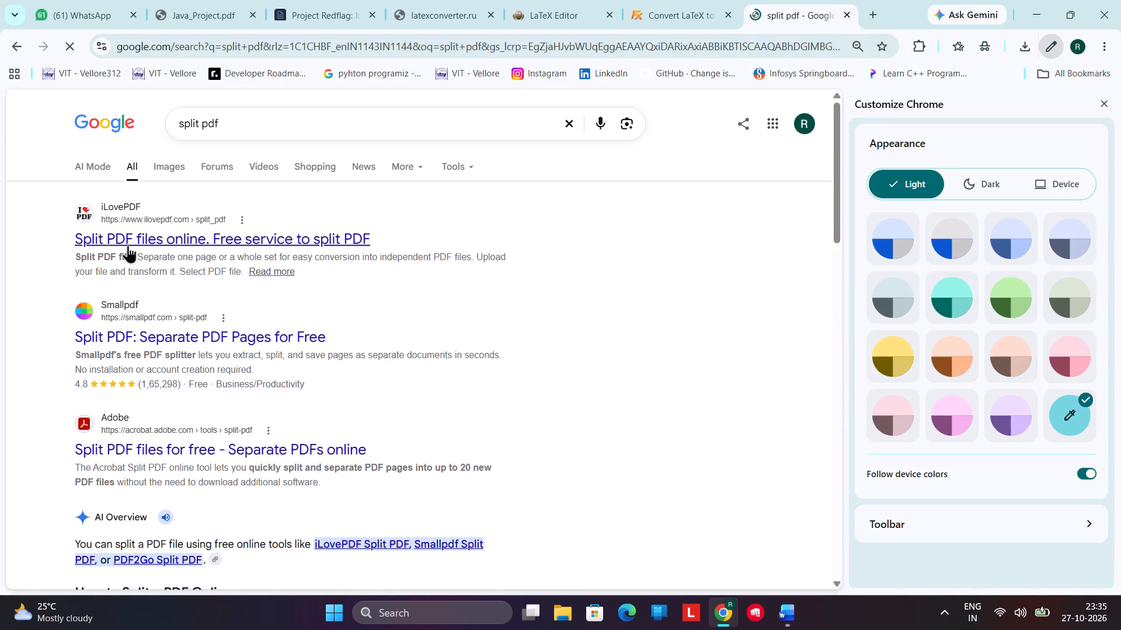
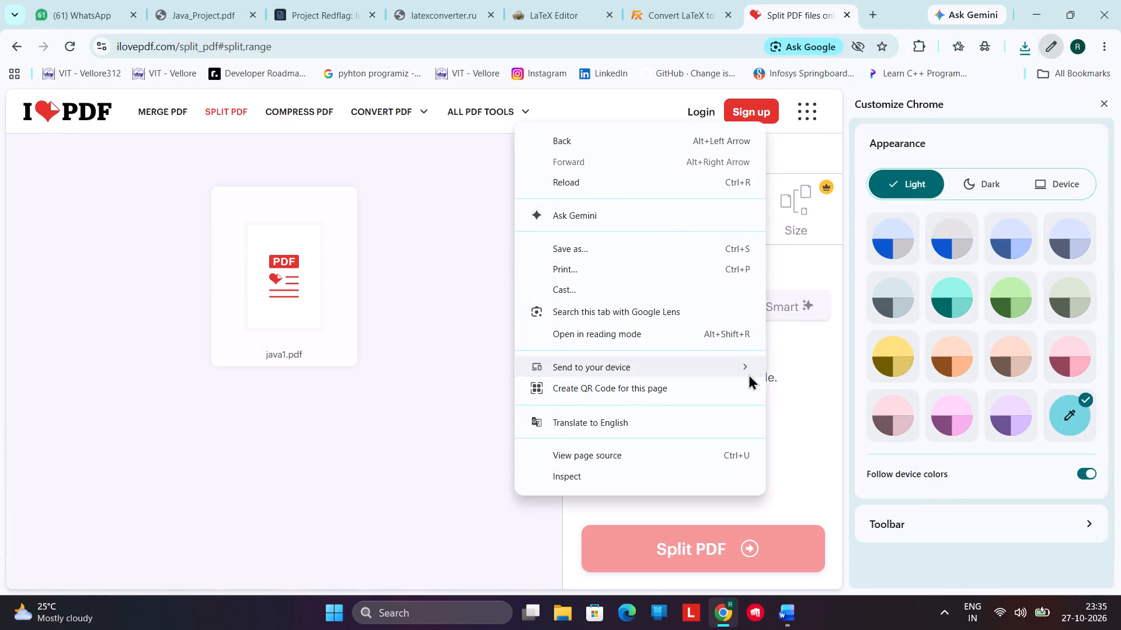
Split java1.pdf with a custom range from page 1 to page 1 to extract only its cover page.
left_click(820, 444)
double_click(663, 414)
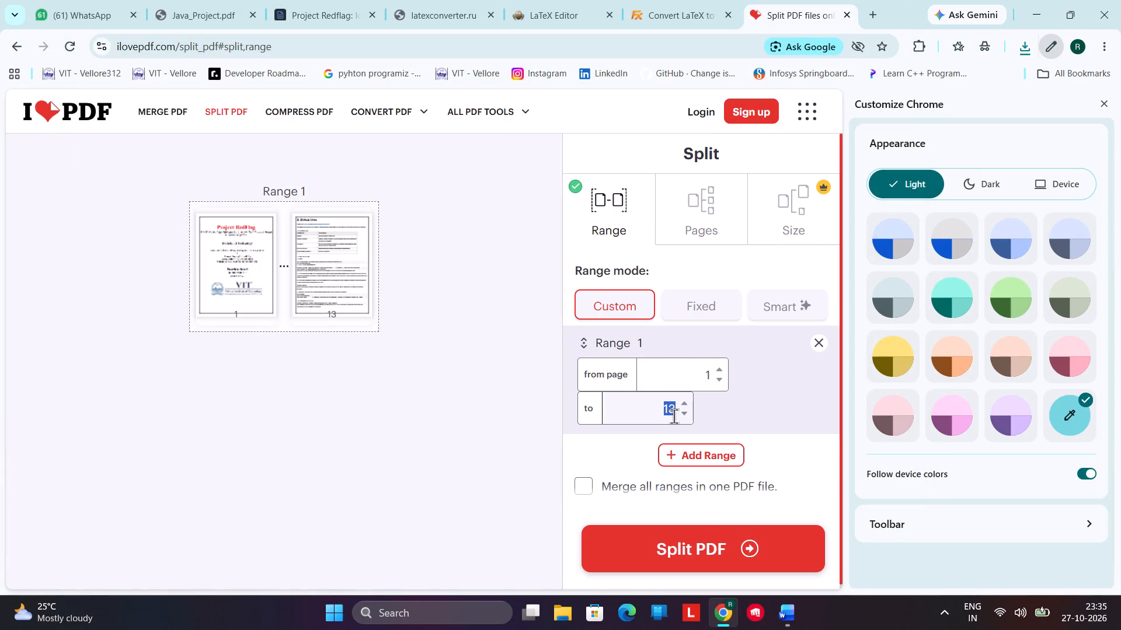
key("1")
left_click(718, 545)
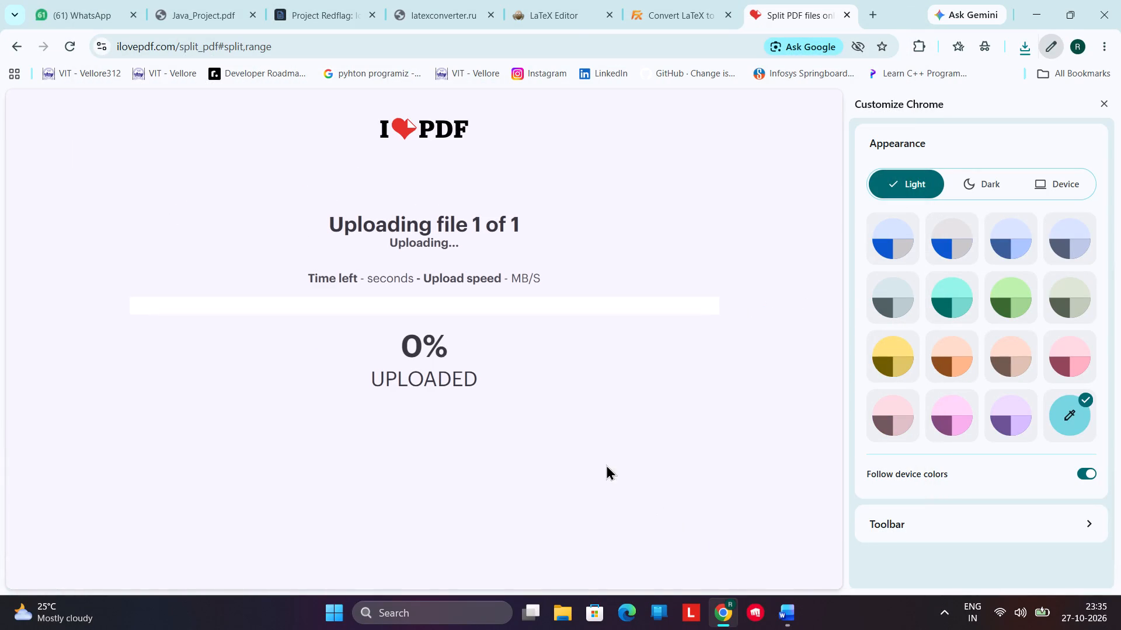
left_click(615, 45)
Switch to the Project Redflag Java Gateway technical report in Word.
left_click(791, 609)
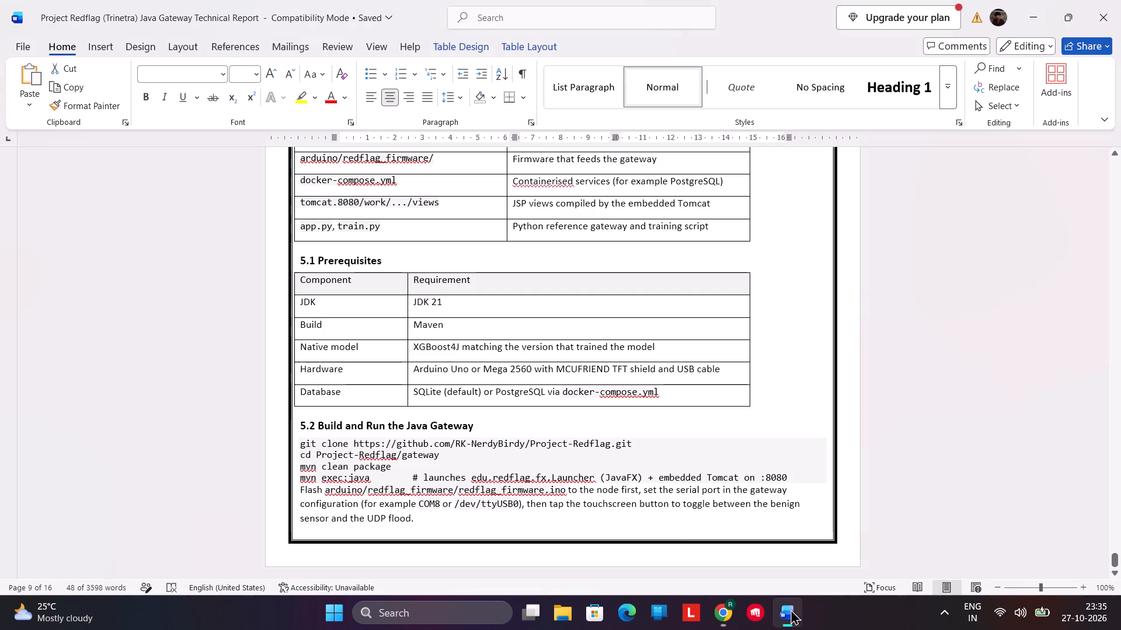
Save the report and export a PDF copy named javaaaa to the Downloads folder.
key("ctrl+s")
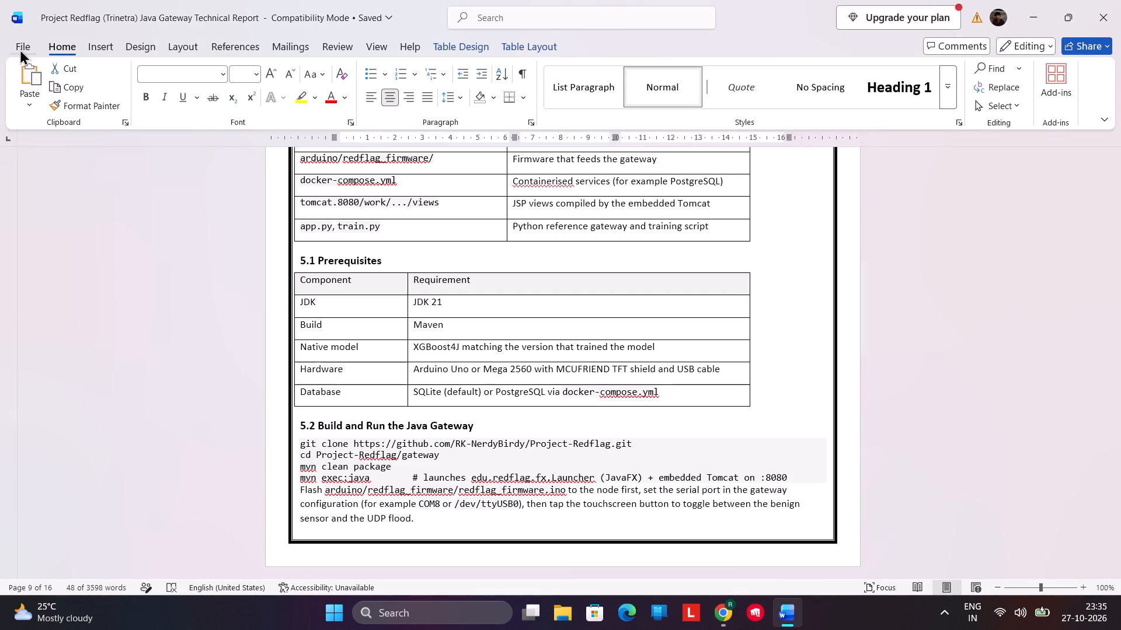
left_click(20, 48)
left_click(74, 285)
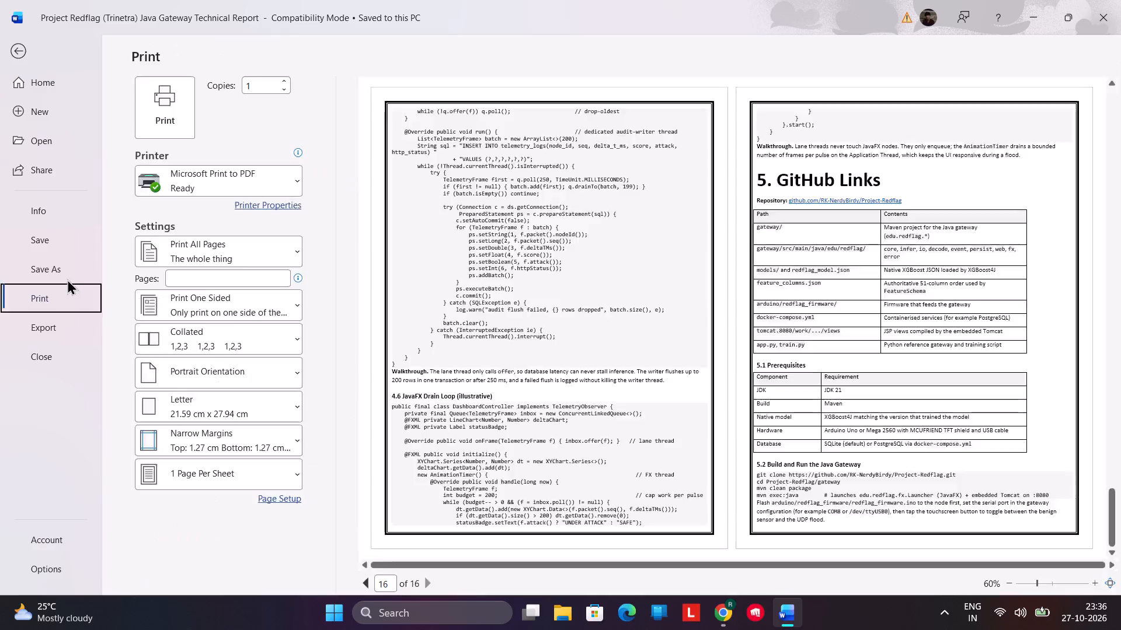
left_click(67, 278)
left_click(475, 162)
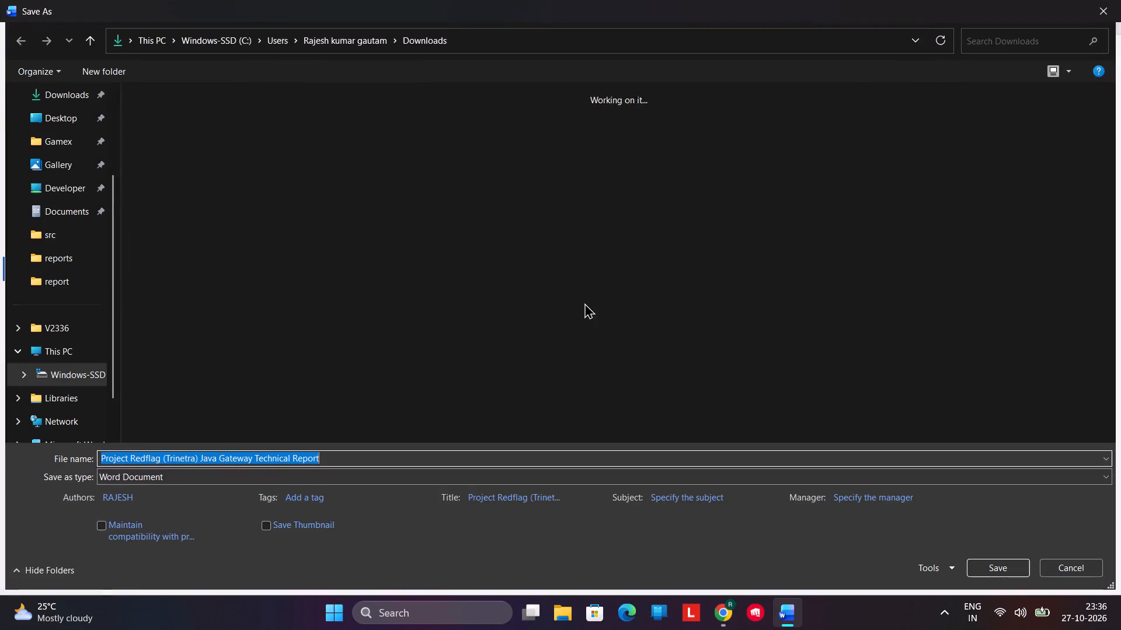
type("javaaaa")
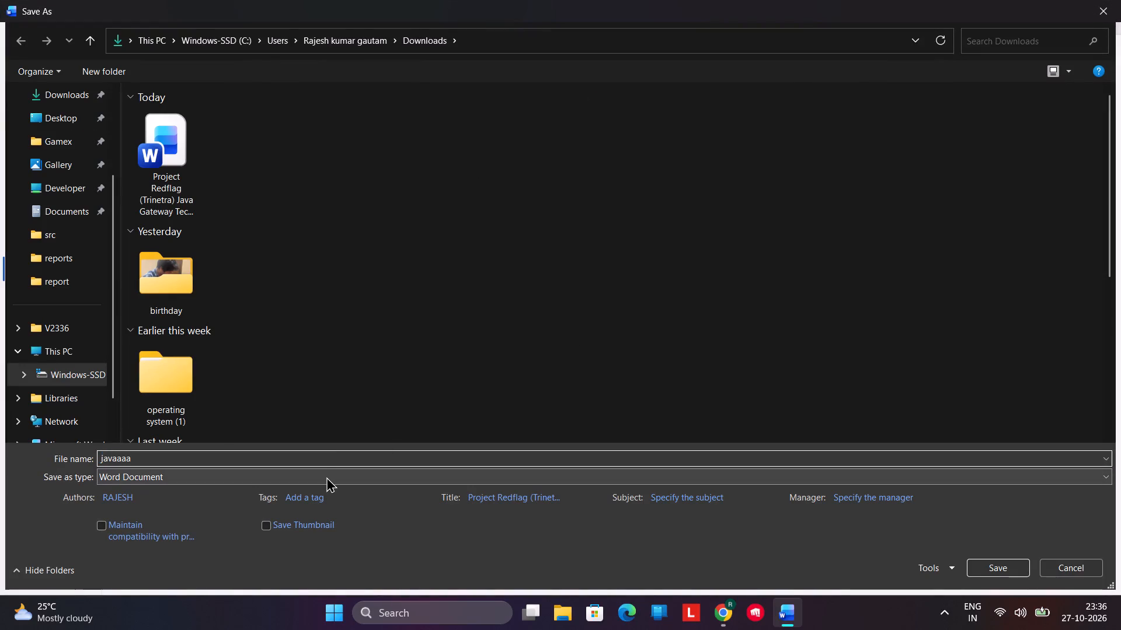
left_click(326, 477)
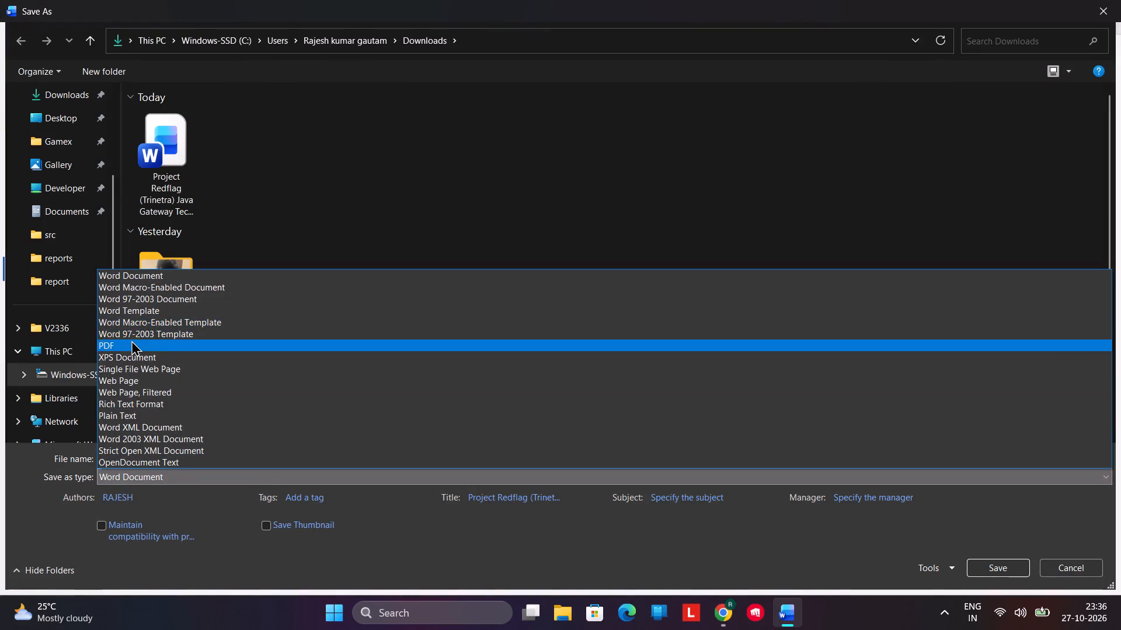
left_click(133, 341)
left_click(1010, 561)
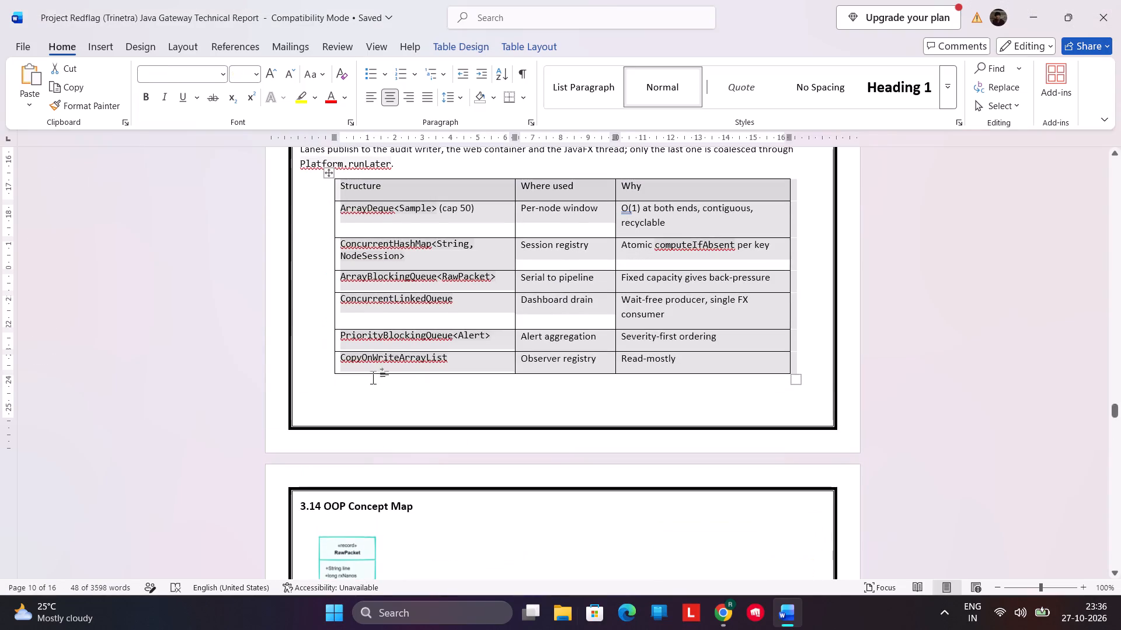
key("alt+Tab")
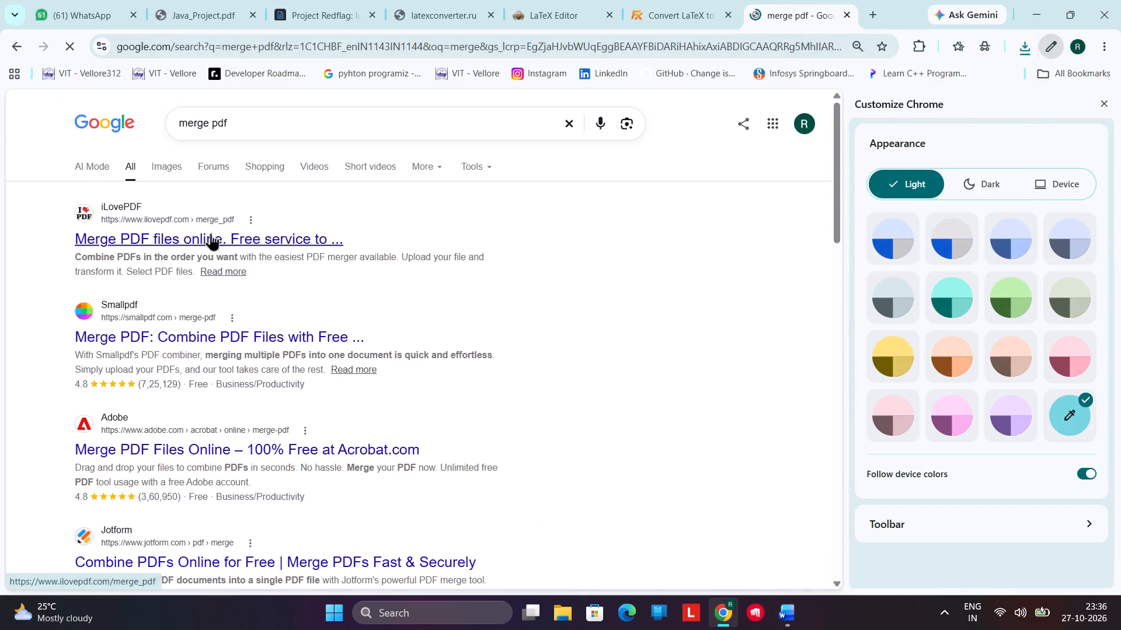
Choose java1-1 from the Downloads folder for the PDF merge.
left_click(408, 260)
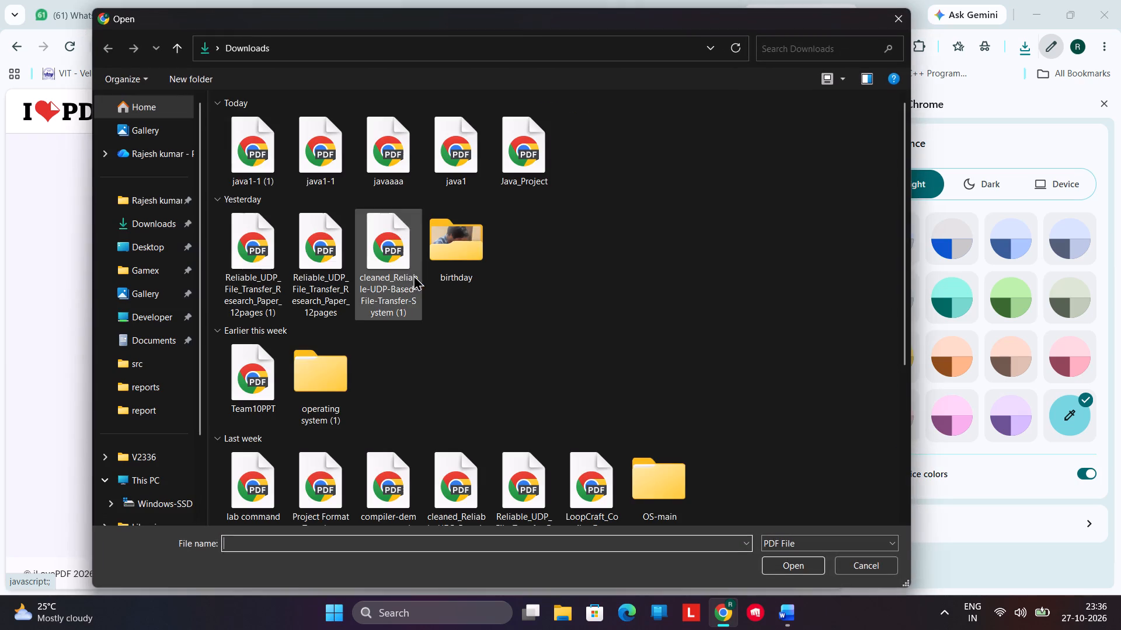
left_click(312, 162)
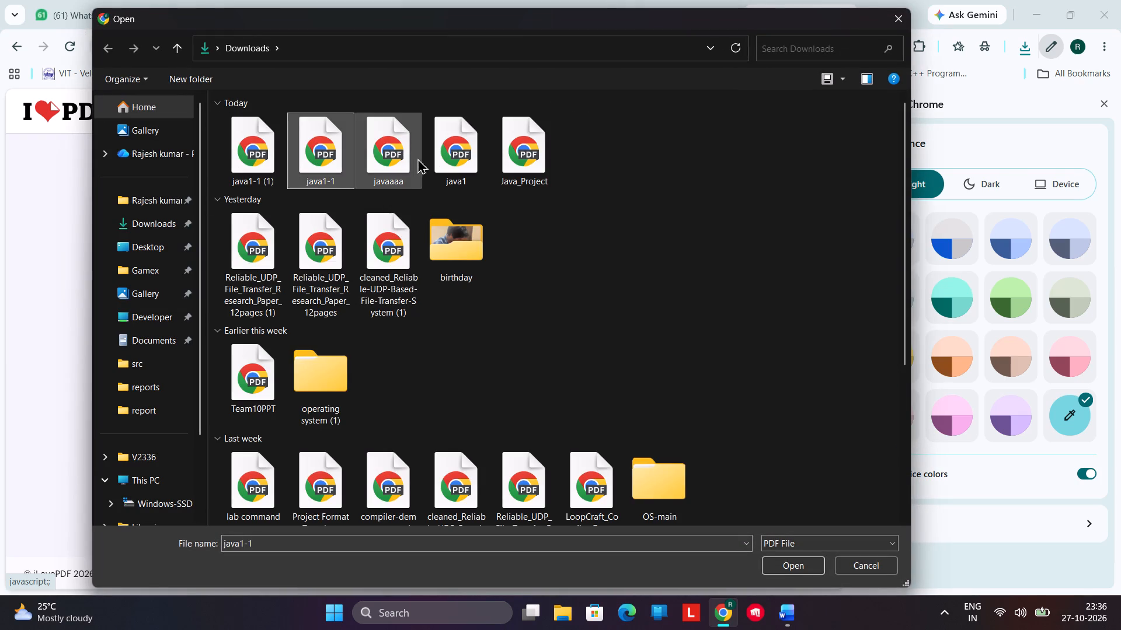
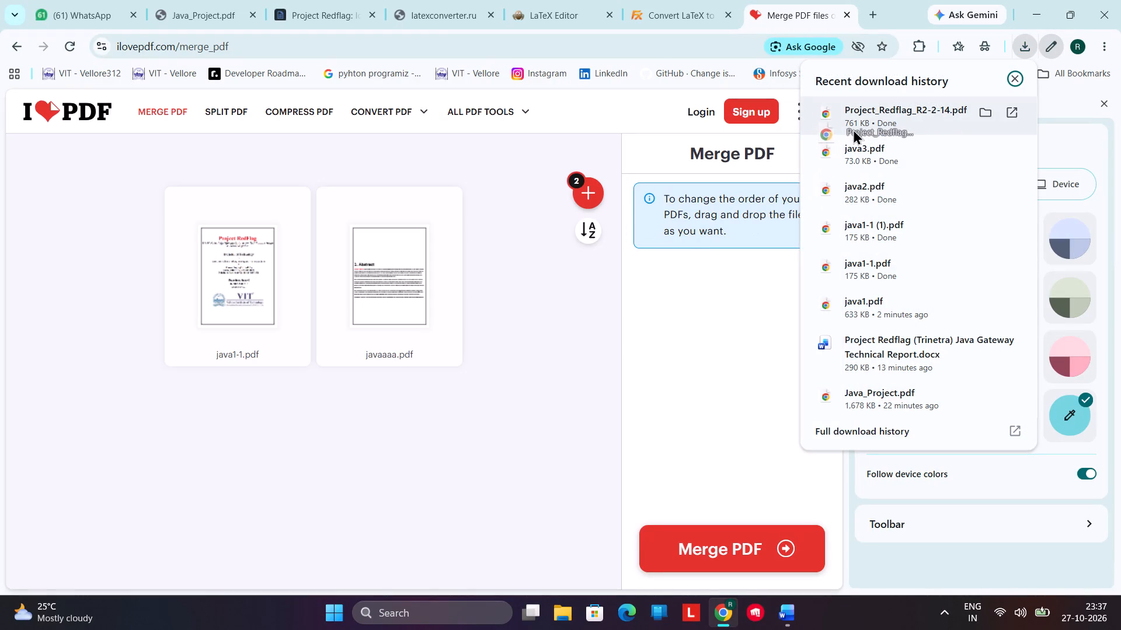
Add java3, Project_Redflag_R2-2-14 and java2 from the recent downloads to the PDF merge, in that order, and dismiss the download history.
left_click_drag(865, 150, 424, 326)
left_click_drag(914, 111, 605, 291)
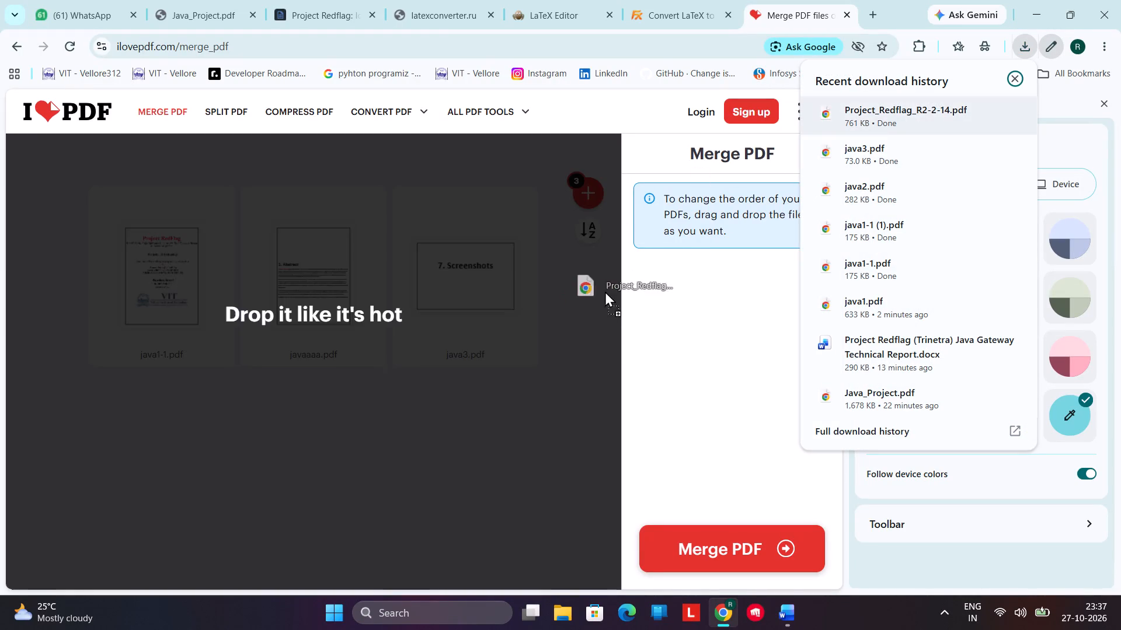
left_click_drag(605, 291, 578, 309)
left_click_drag(882, 180, 556, 363)
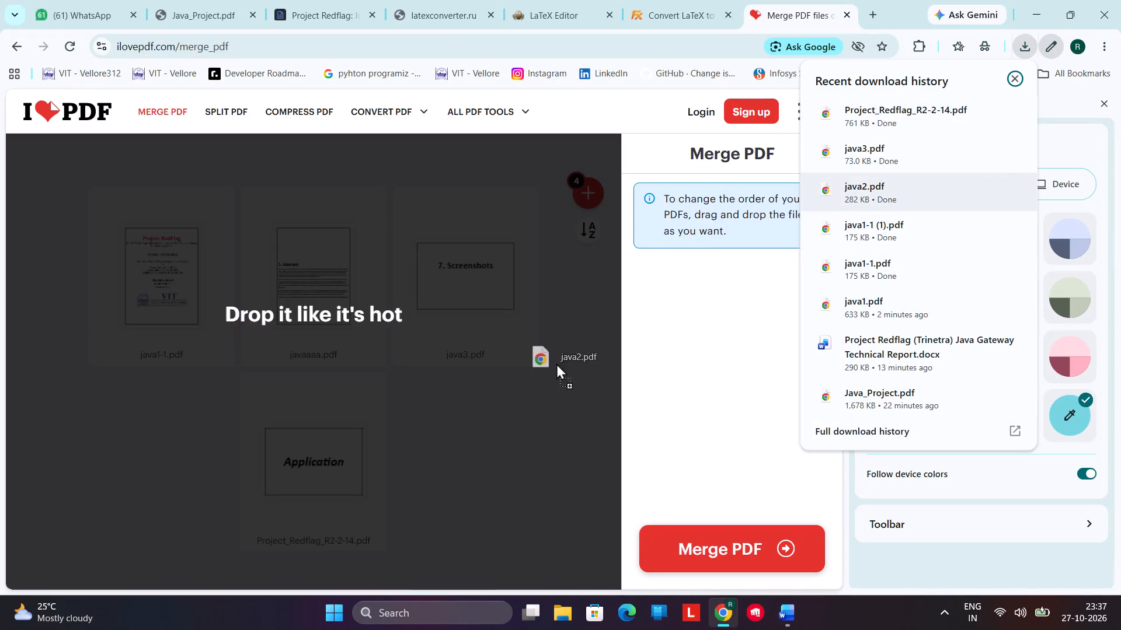
left_click_drag(556, 363, 561, 398)
scroll(539, 460, "down", 3)
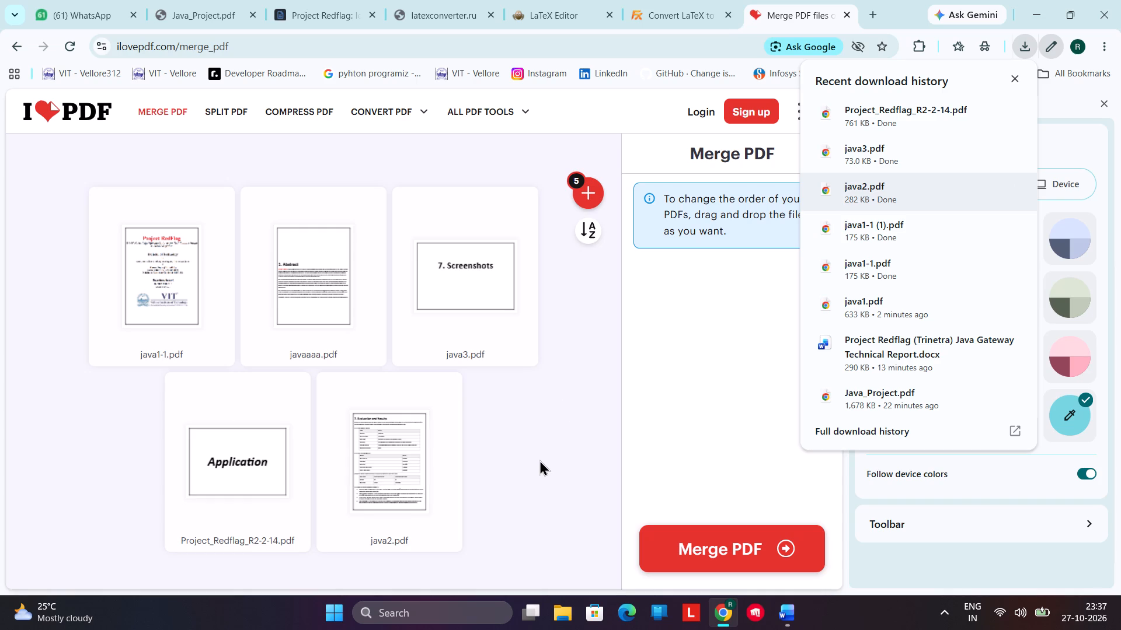
scroll(539, 460, "down", 2)
left_click(539, 460)
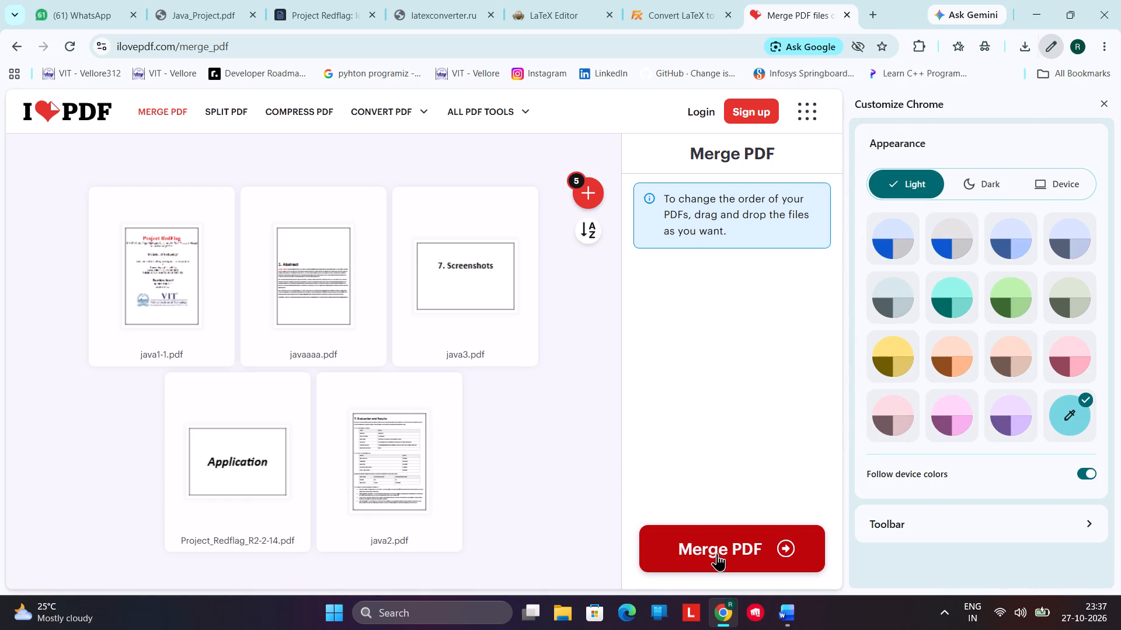
Merge java1-1, javaaaa, java3, Project_Redflag_R2-2-14 and java2 into one PDF.
left_click(717, 551)
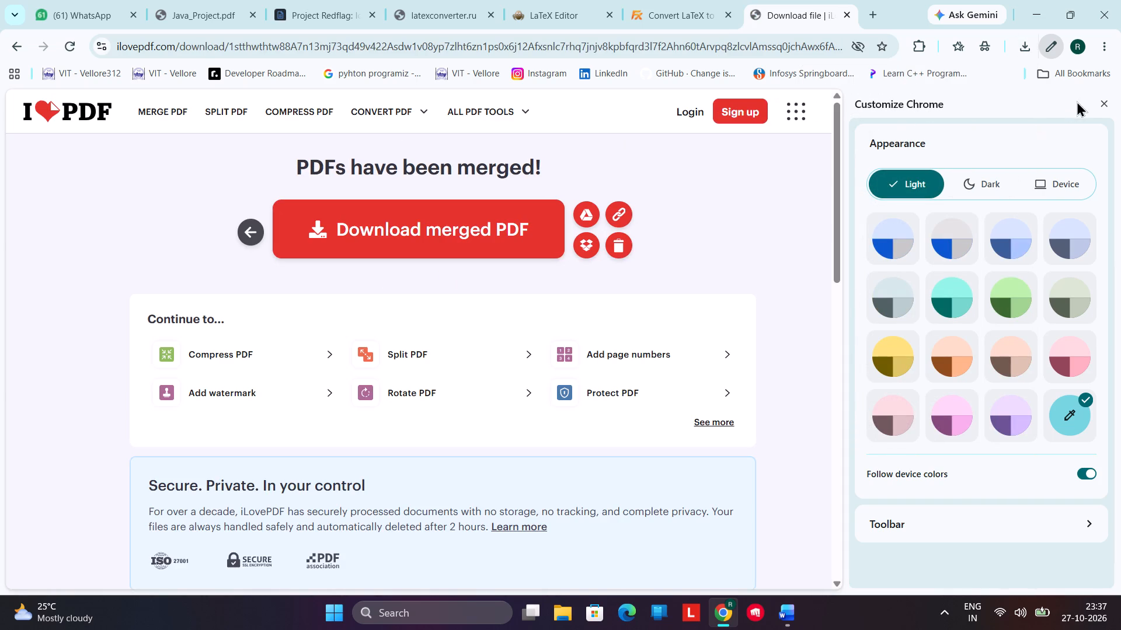
Close the Customize Chrome side panel.
left_click(1105, 101)
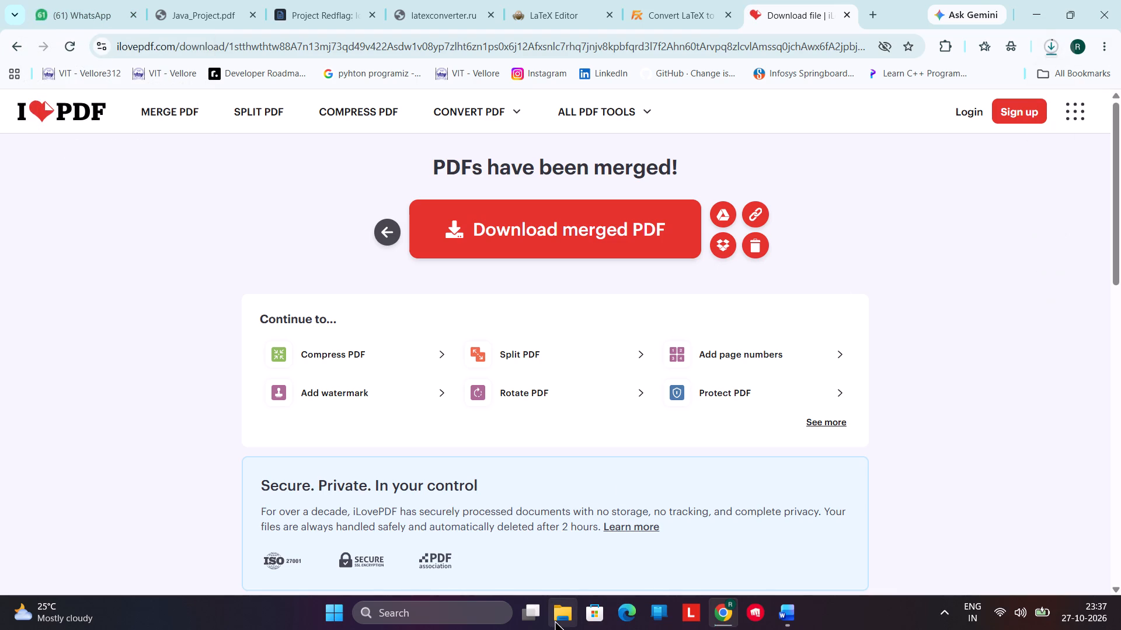
Open the merged file java1-1_merged.pdf from the recent downloads.
left_click(1051, 43)
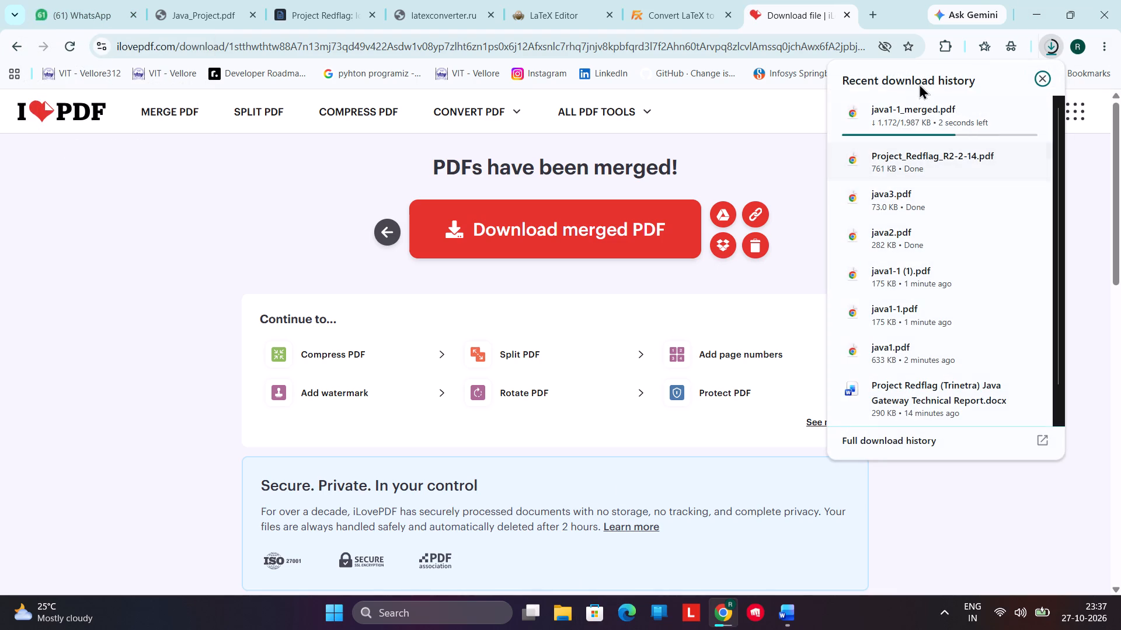
double_click(903, 110)
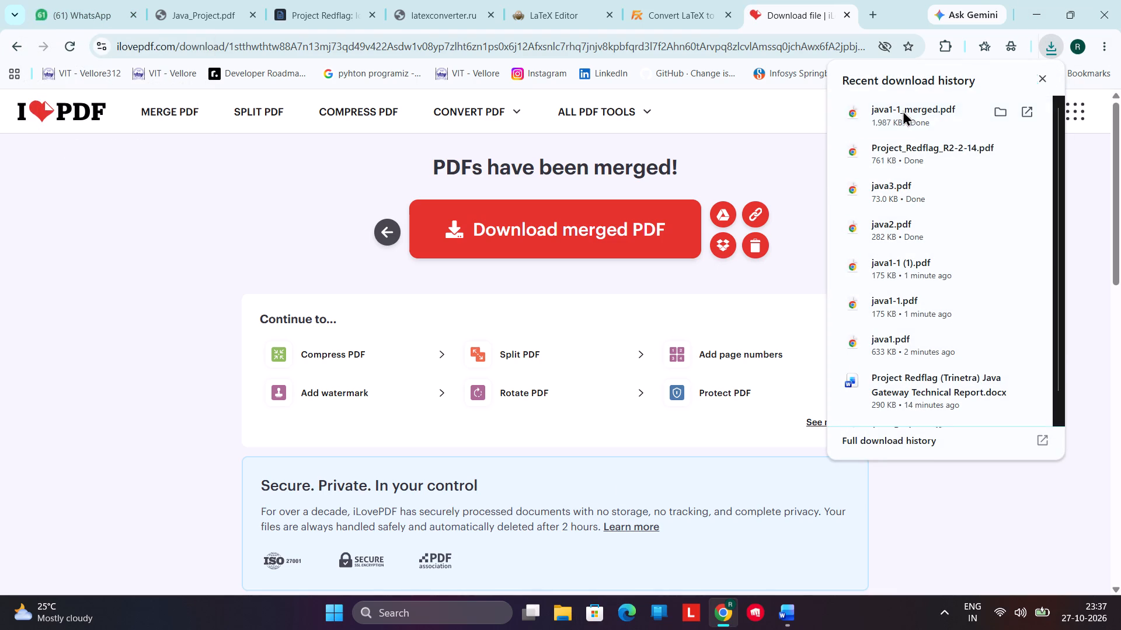
Review the merged report's pages from the Abstract through the module sections to section 4, Sample Codes (Java).
scroll(691, 288, "down", 11)
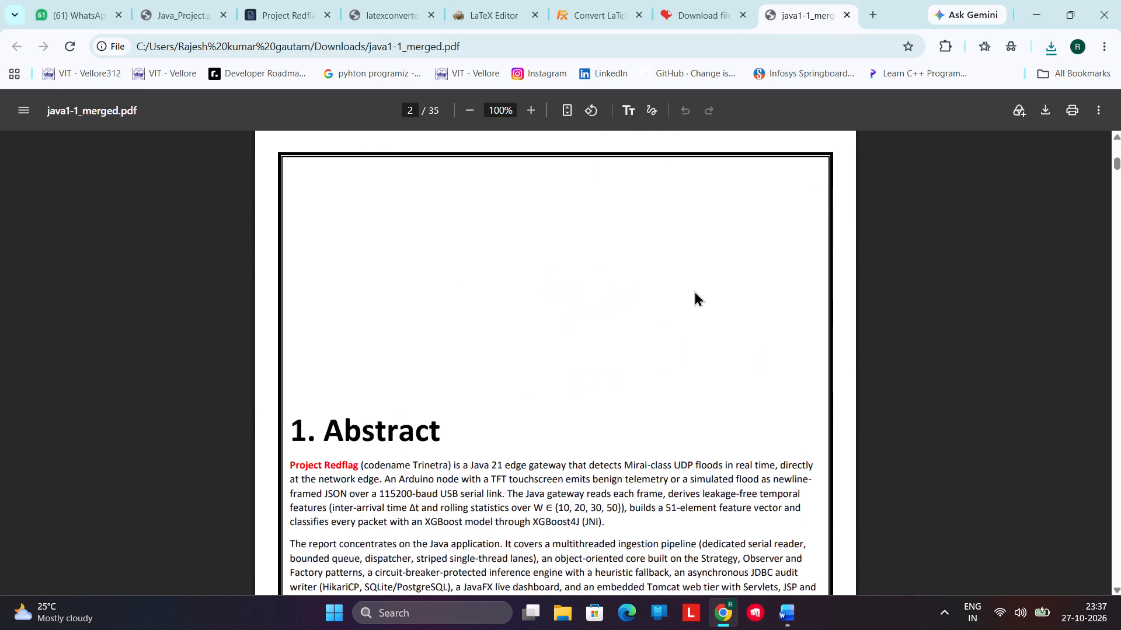
scroll(694, 290, "down", 19)
scroll(694, 290, "down", 2)
scroll(694, 290, "up", 1)
scroll(694, 290, "down", 5)
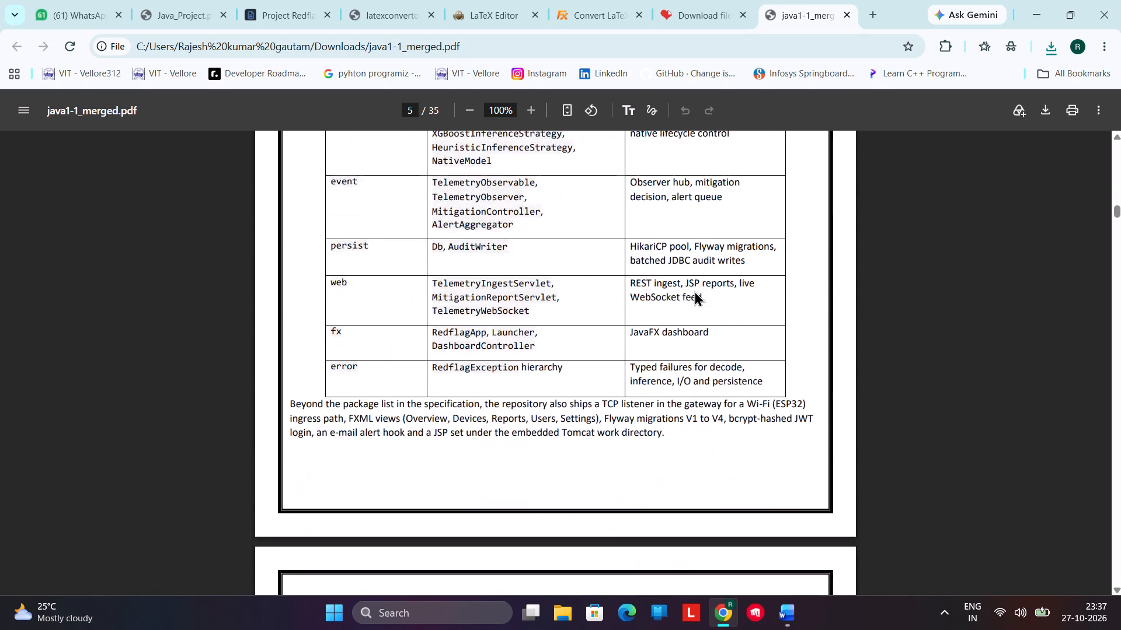
scroll(694, 290, "down", 18)
scroll(694, 290, "up", 1)
scroll(694, 290, "down", 9)
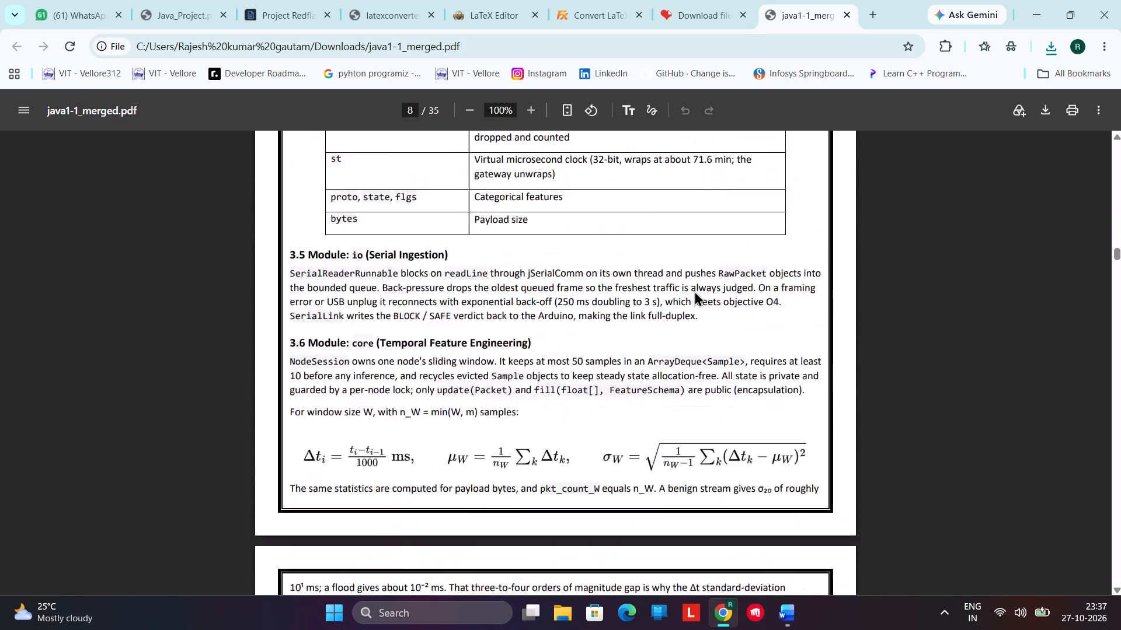
scroll(694, 290, "down", 20)
scroll(694, 290, "down", 13)
scroll(694, 290, "up", 1)
scroll(694, 290, "down", 2)
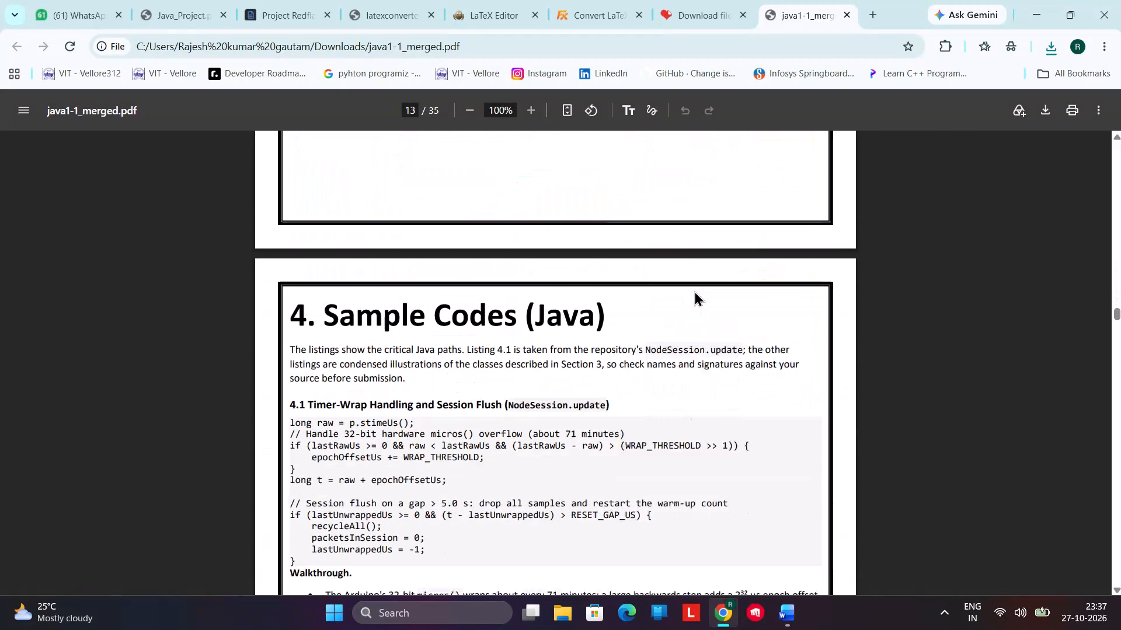
Go back to section 3.14 OOP Concept Map and examine its class diagram up close.
scroll(696, 290, "up", 5)
scroll(696, 290, "down", 1)
scroll(696, 290, "up", 7)
scroll(578, 317, "down", 3)
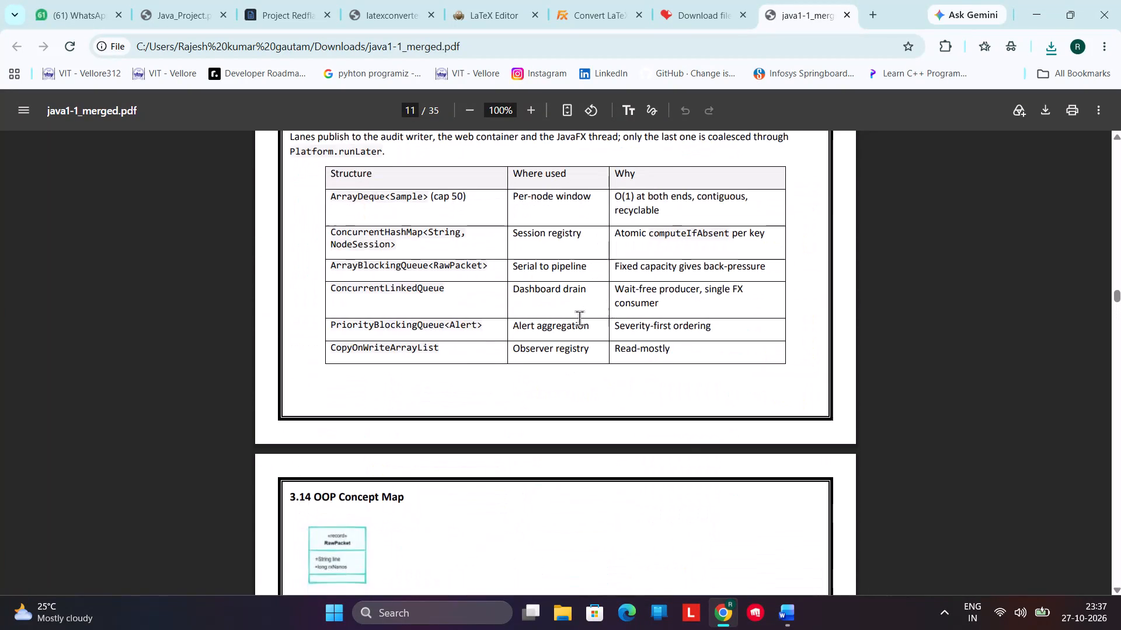
scroll(579, 318, "down", 6)
scroll(579, 318, "up", 1)
scroll(579, 318, "down", 6)
scroll(582, 318, "up", 11)
scroll(582, 318, "up", 5, "ctrl")
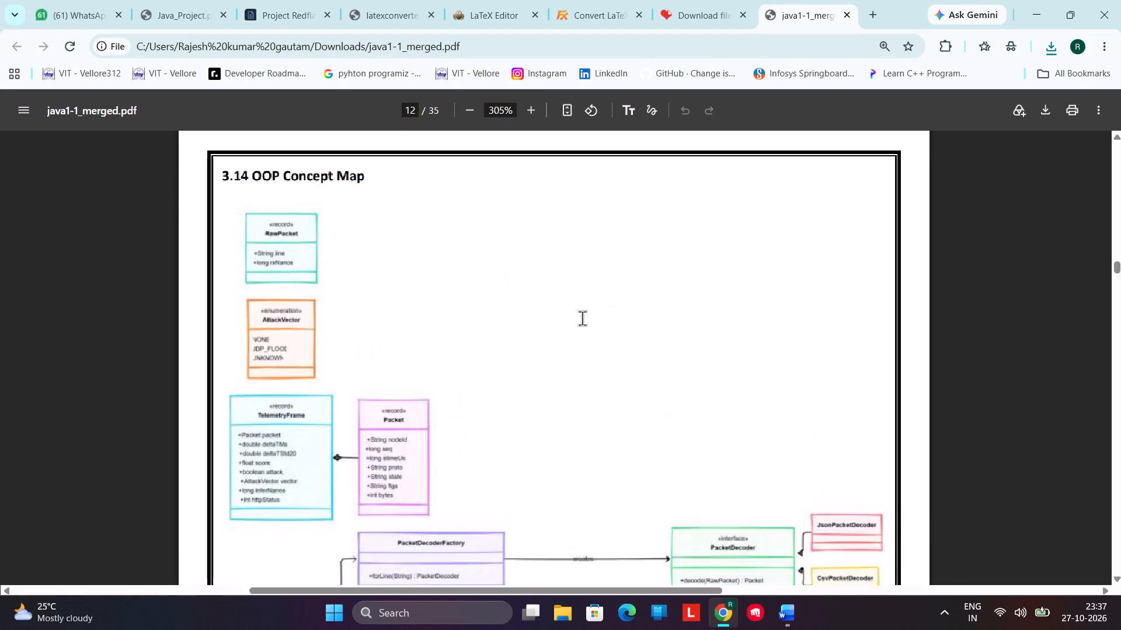
scroll(582, 318, "down", 3, "ctrl")
scroll(582, 318, "up", 3, "ctrl")
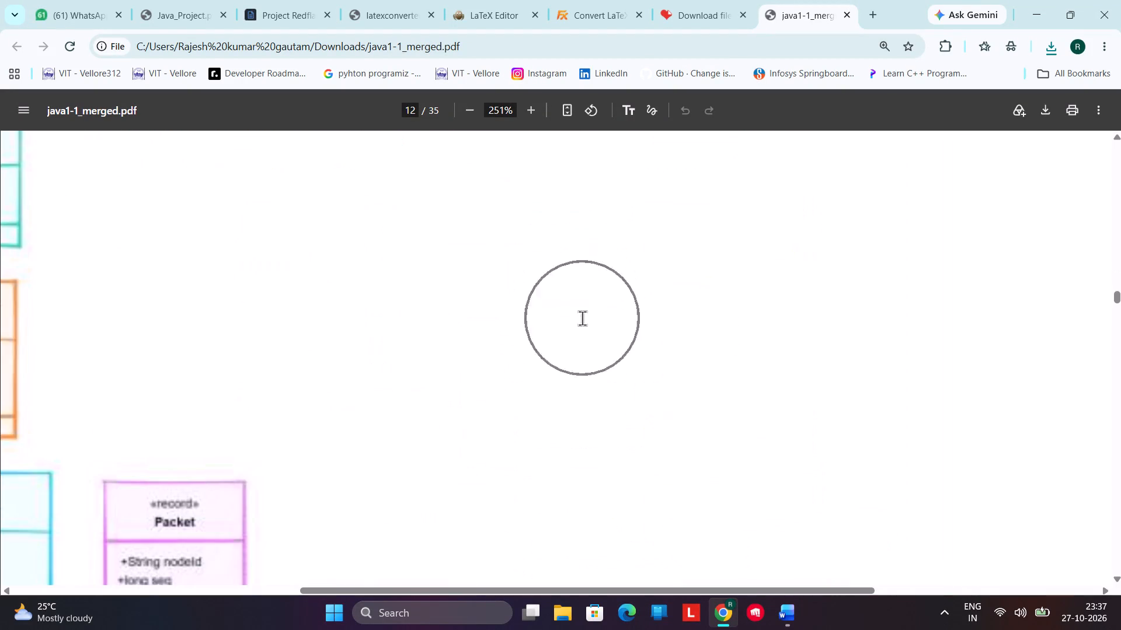
scroll(582, 318, "down", 6)
scroll(582, 318, "down", 1, "ctrl")
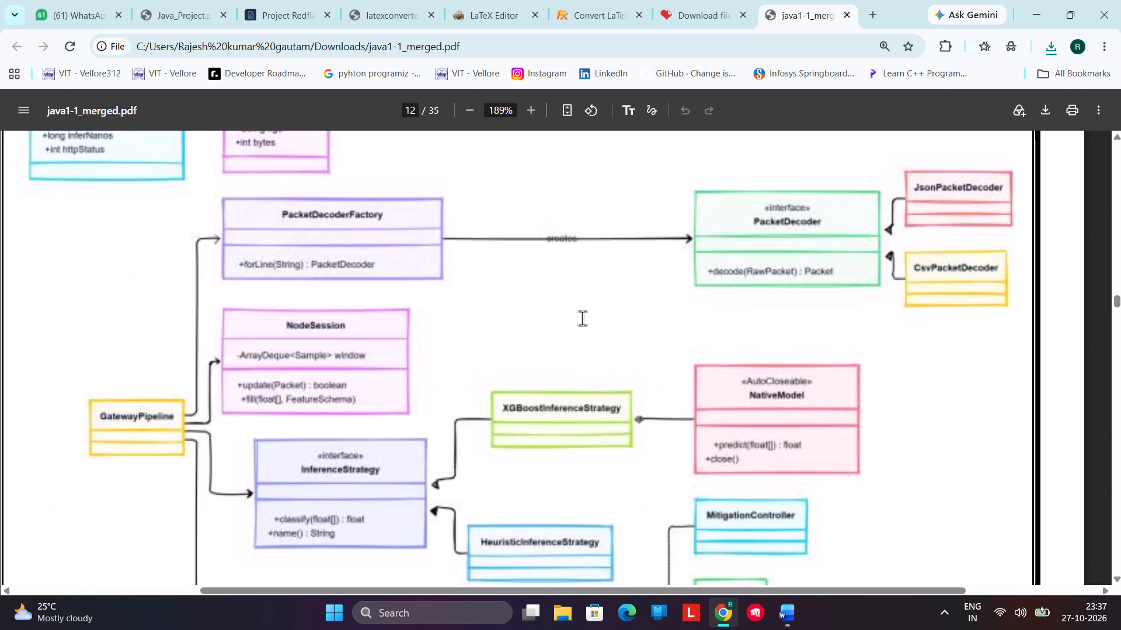
Check the remaining pages of the merged PDF, from the Application screenshots through to Appendices A and B at the end.
scroll(582, 318, "down", 5, "ctrl")
scroll(582, 318, "up", 1, "ctrl")
scroll(582, 318, "down", 15)
scroll(582, 318, "up", 1)
scroll(582, 318, "down", 5)
scroll(582, 318, "up", 1)
scroll(582, 318, "down", 1)
scroll(582, 318, "up", 1)
scroll(582, 318, "down", 16)
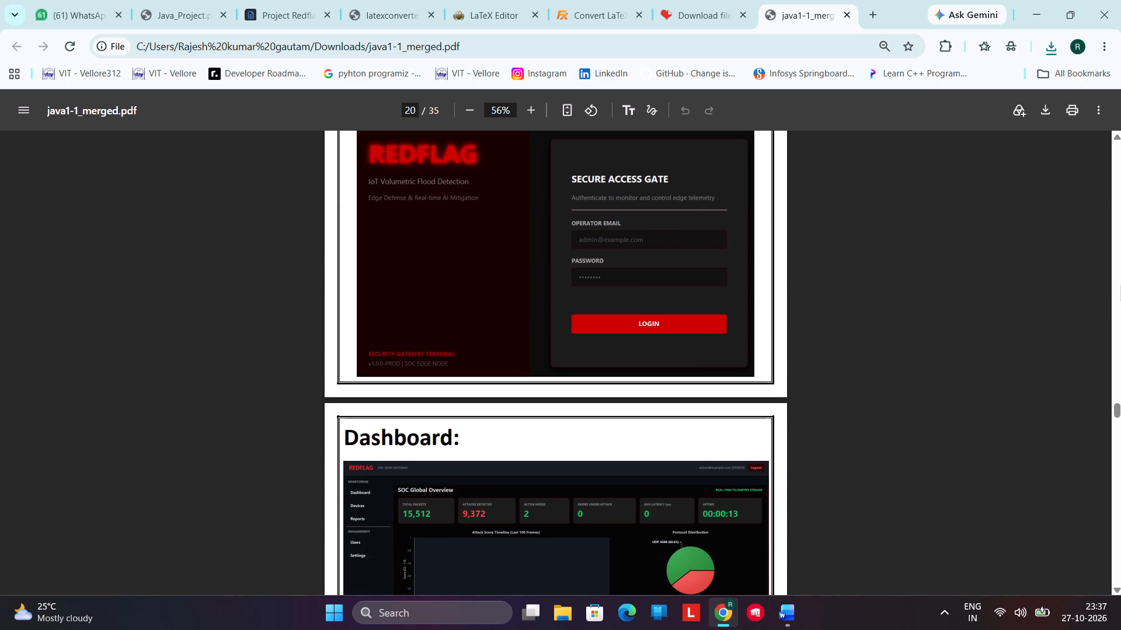
left_click(1116, 146)
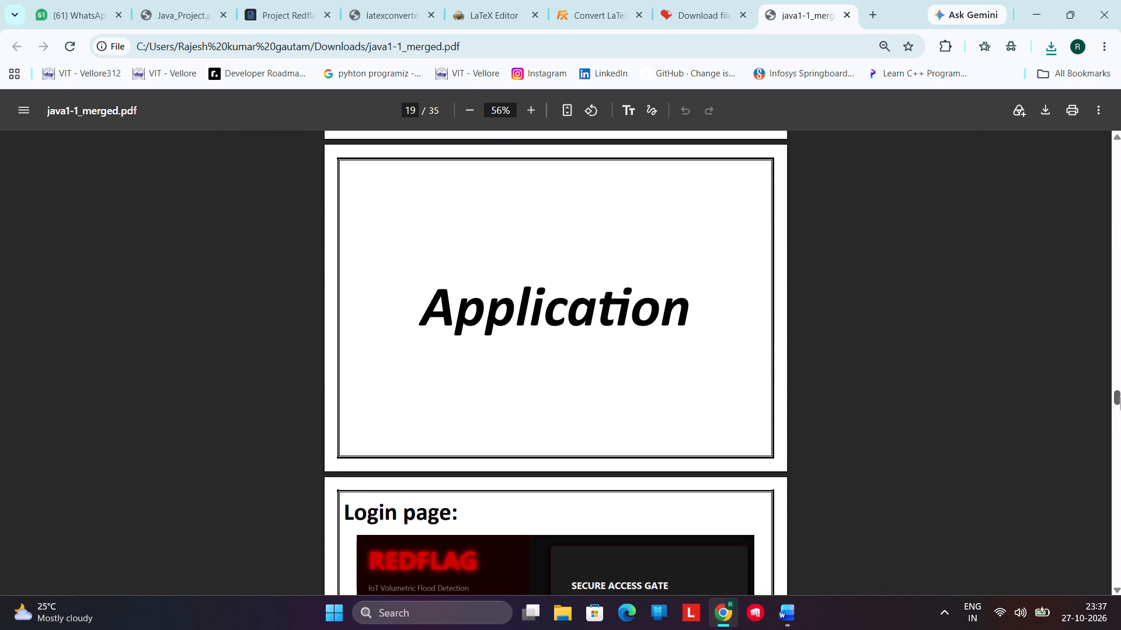
left_click_drag(1120, 395, 1119, 567)
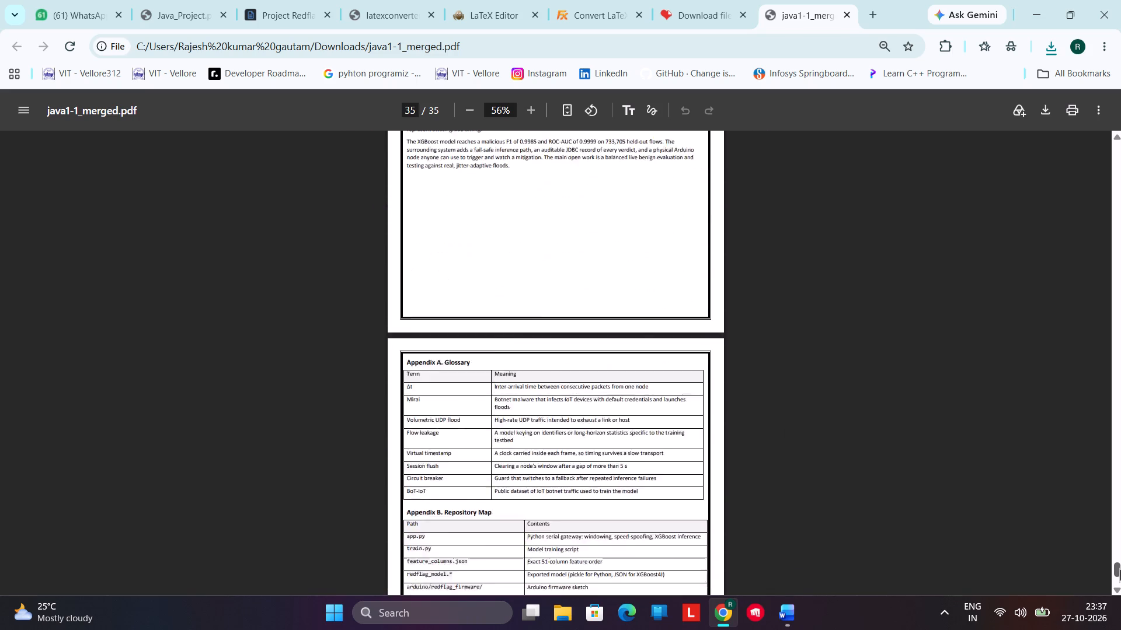
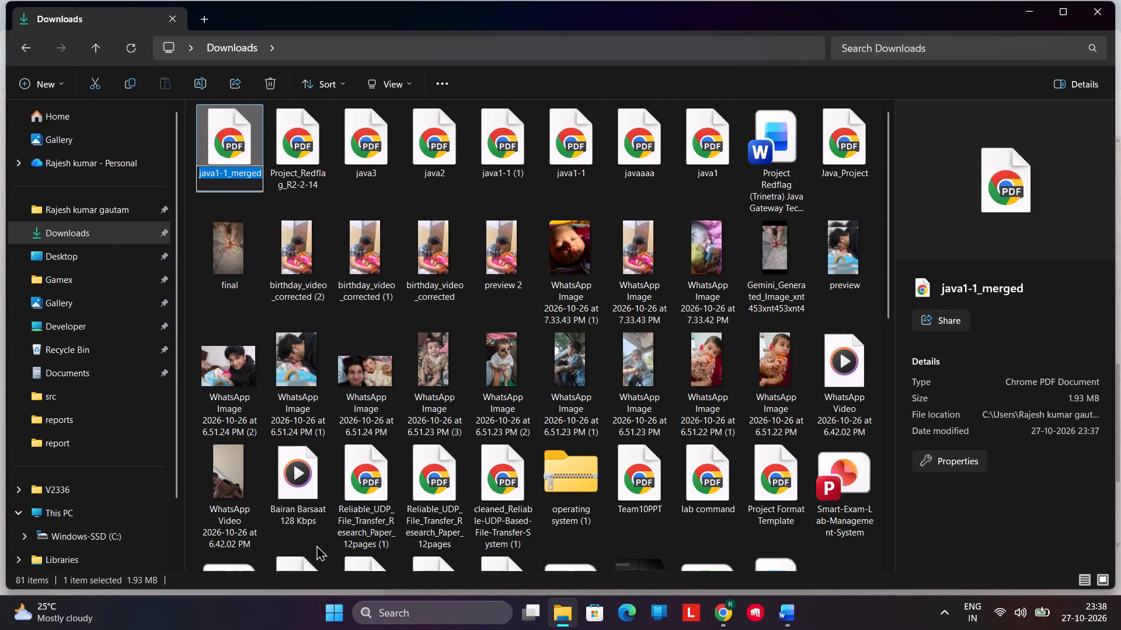
Rename the merged PDF java1-1_merged in the Downloads folder as java_finalll and keep it selected.
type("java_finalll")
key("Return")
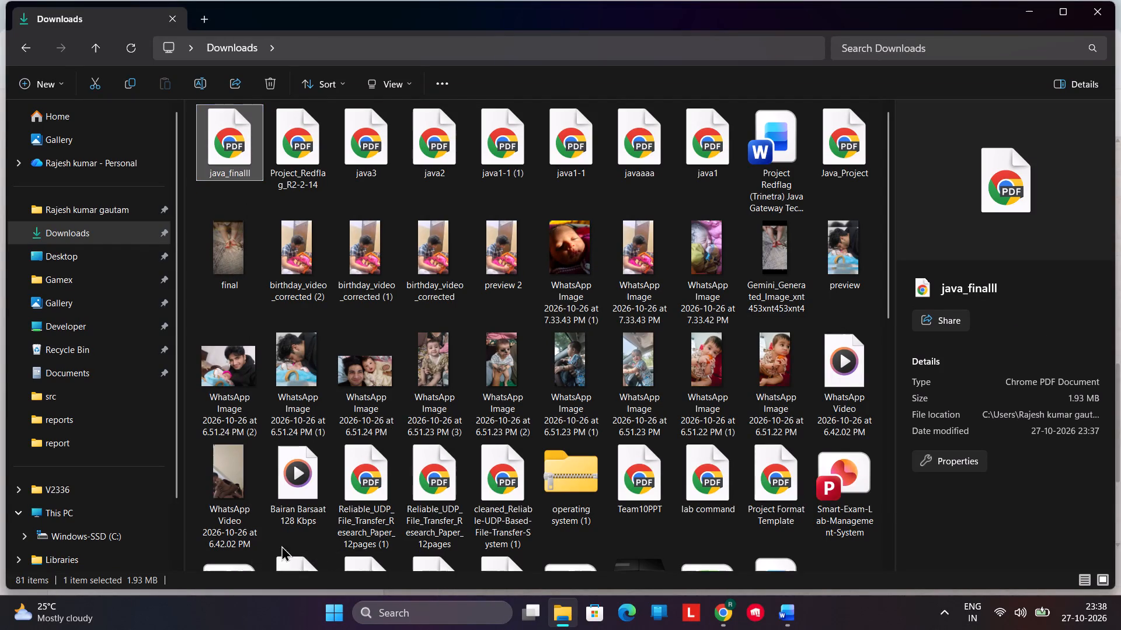
left_click(231, 153)
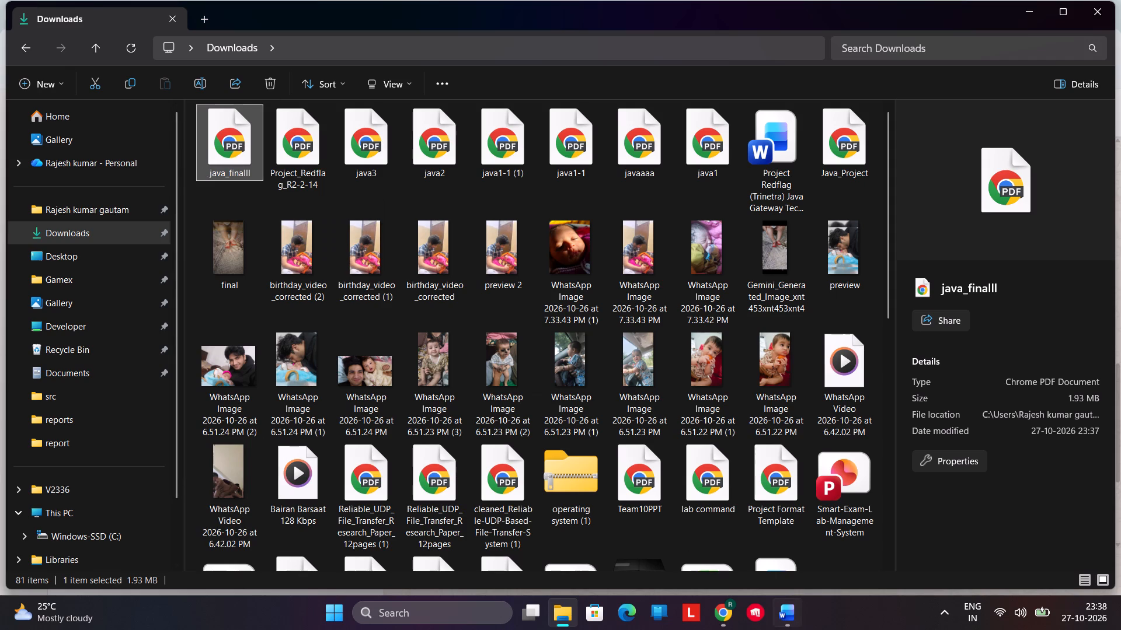